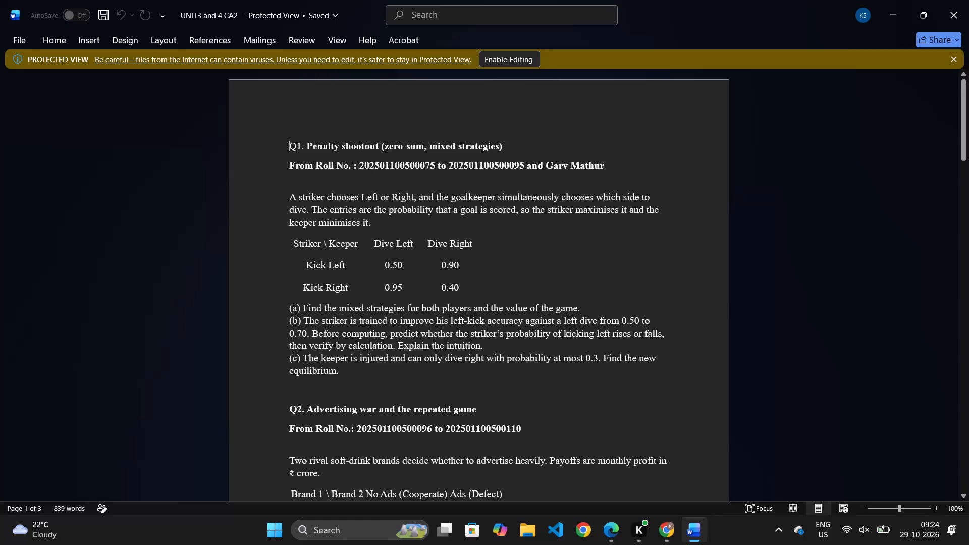
Read through the assignment document's questions and their roll-number ranges, focusing on the Q3 traffic-signal problem scenario and system specifications.
scroll(608, 346, down, 2)
scroll(499, 435, down, 2)
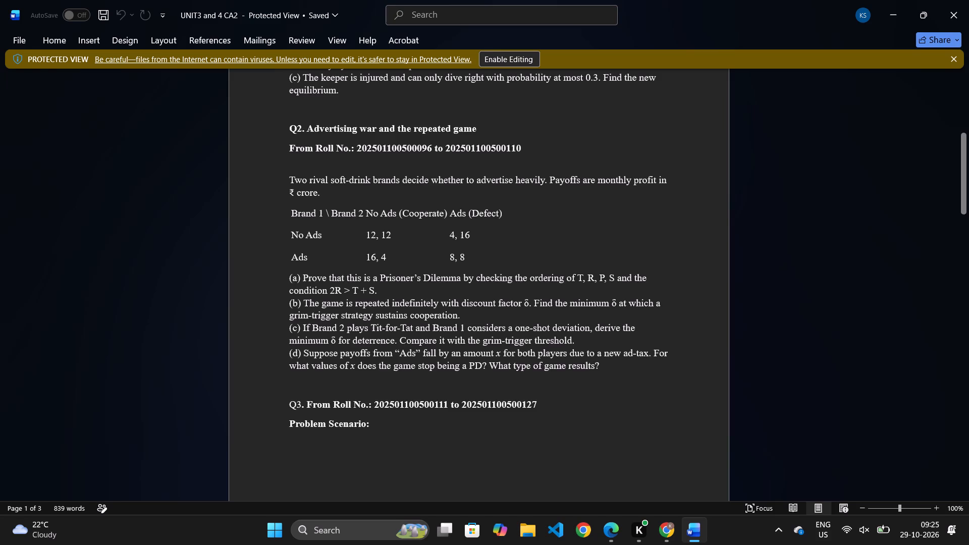
scroll(499, 435, down, 4)
scroll(499, 435, up, 2)
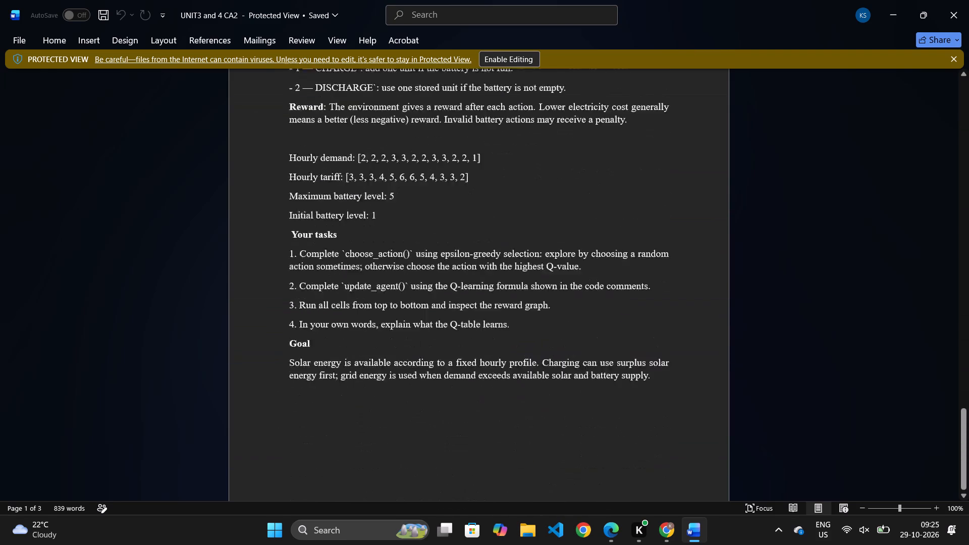
scroll(499, 435, up, 4)
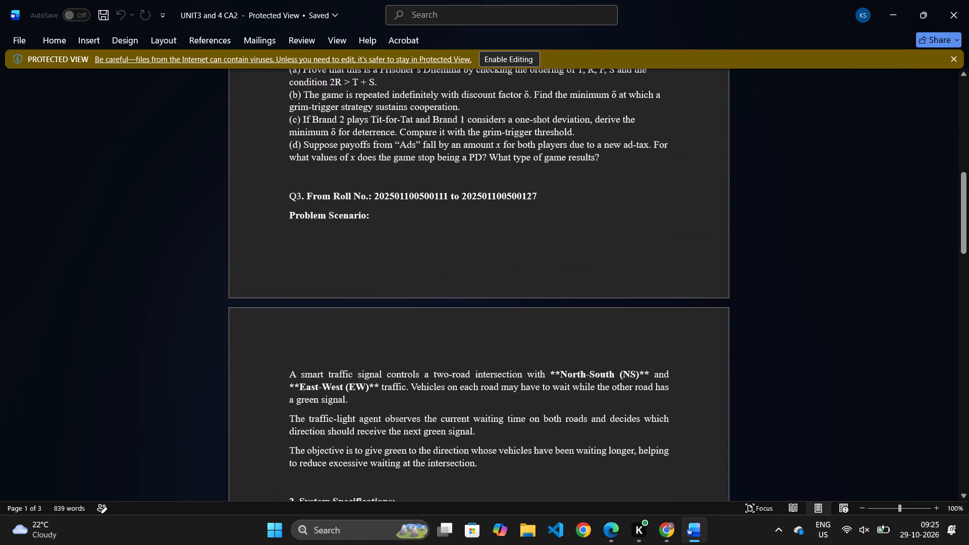
scroll(499, 435, down, 1)
scroll(499, 435, up, 1)
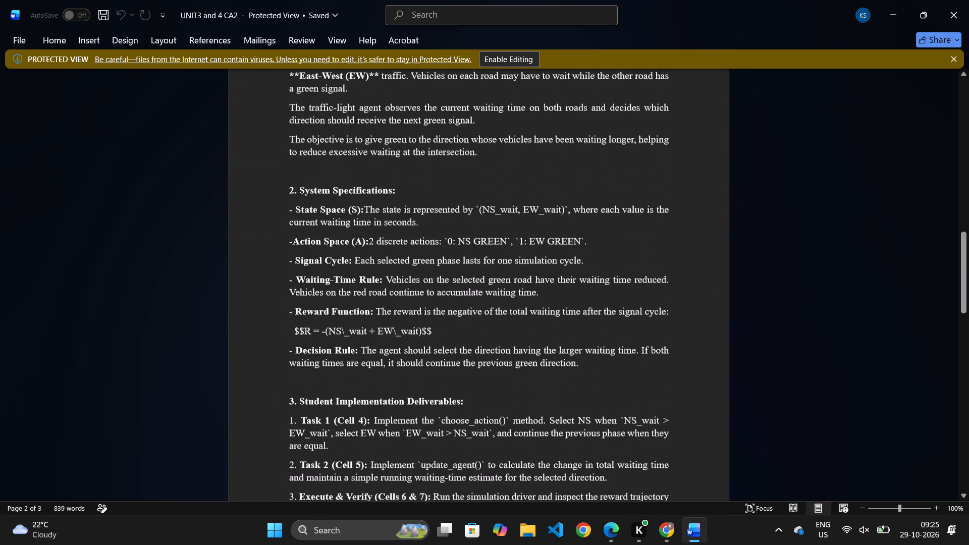
scroll(499, 435, up, 3)
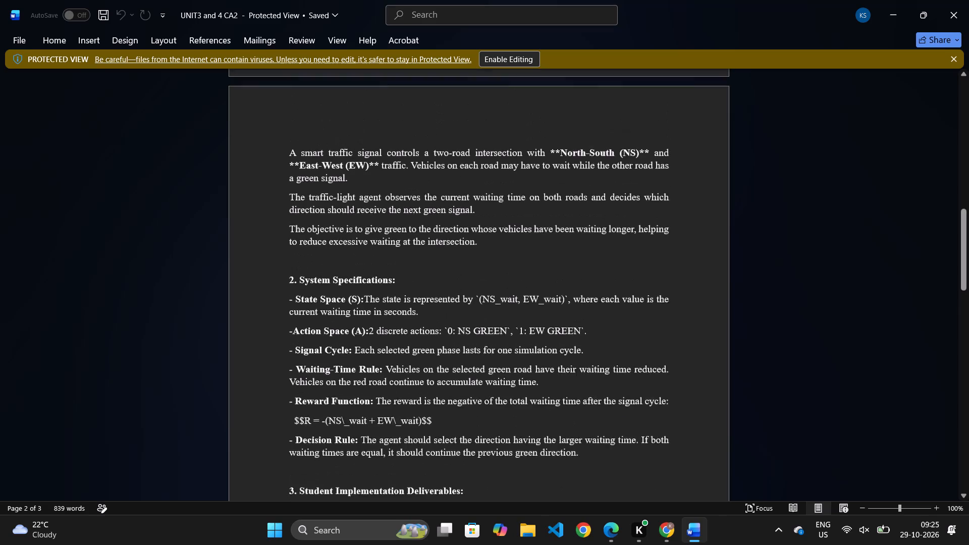
scroll(499, 435, up, 1)
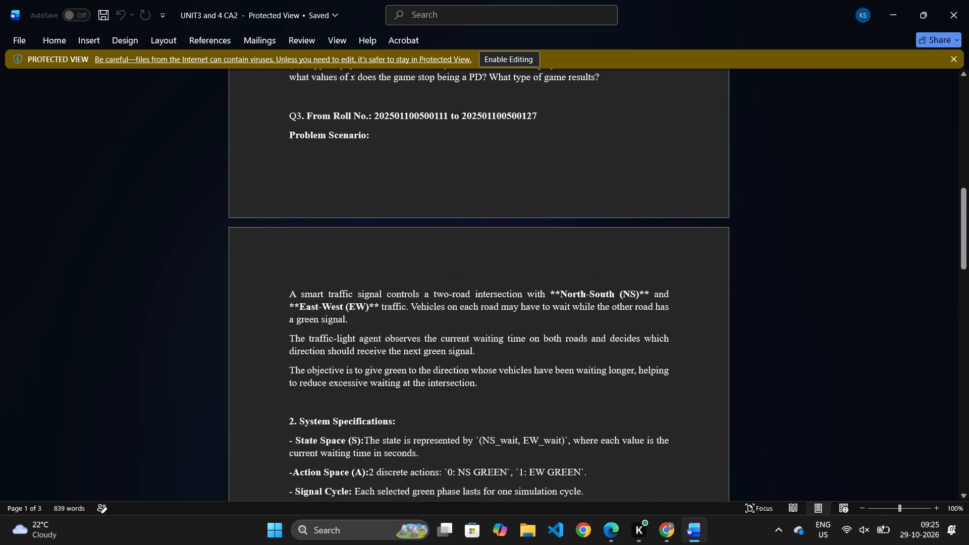
scroll(499, 435, up, 2)
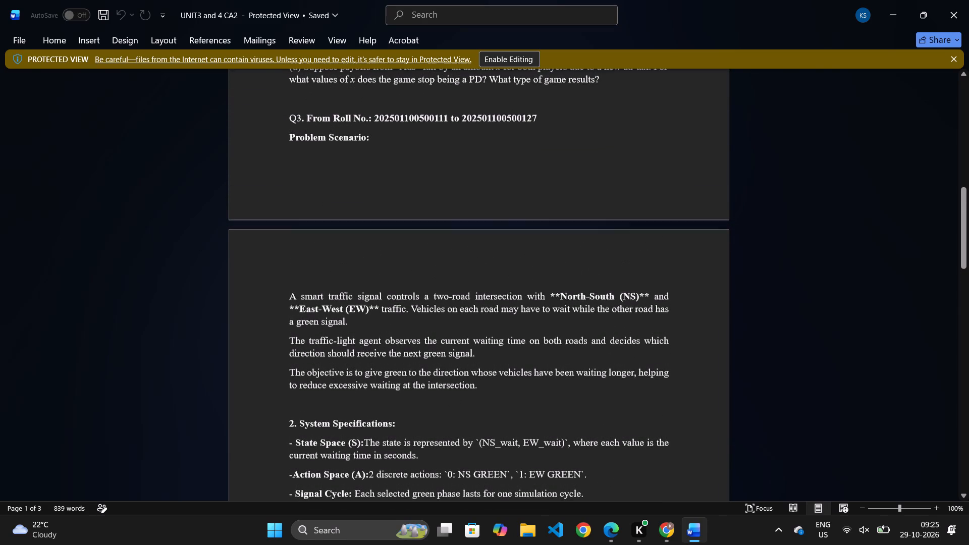
Go back from the Q3 traffic-signal scenario to examine Q2, the advertising war and repeated game question.
scroll(499, 435, up, 1)
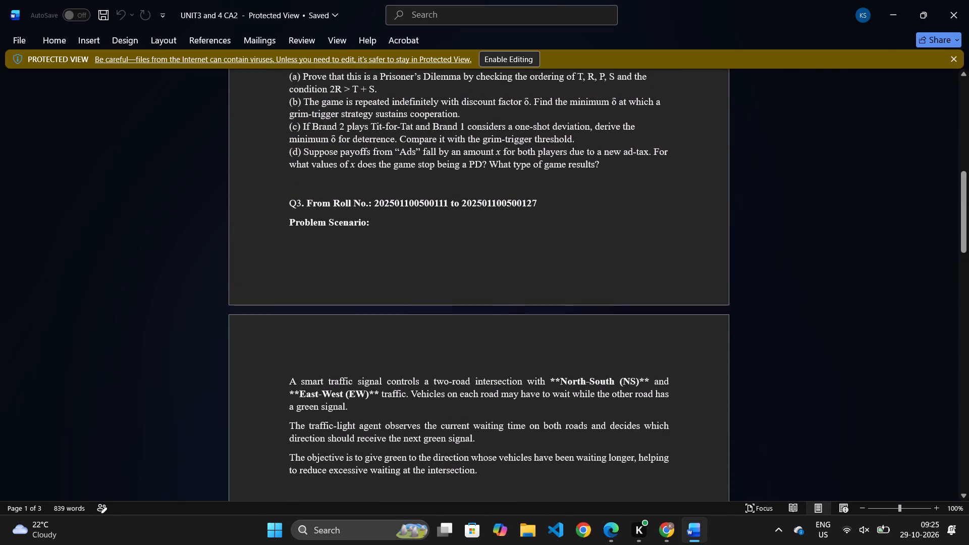
scroll(499, 435, up, 2)
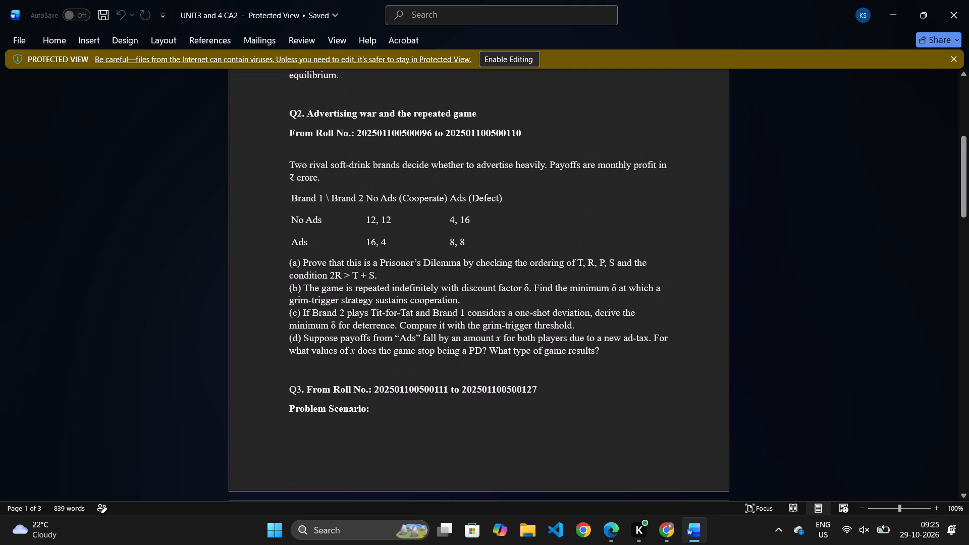
scroll(499, 435, up, 2)
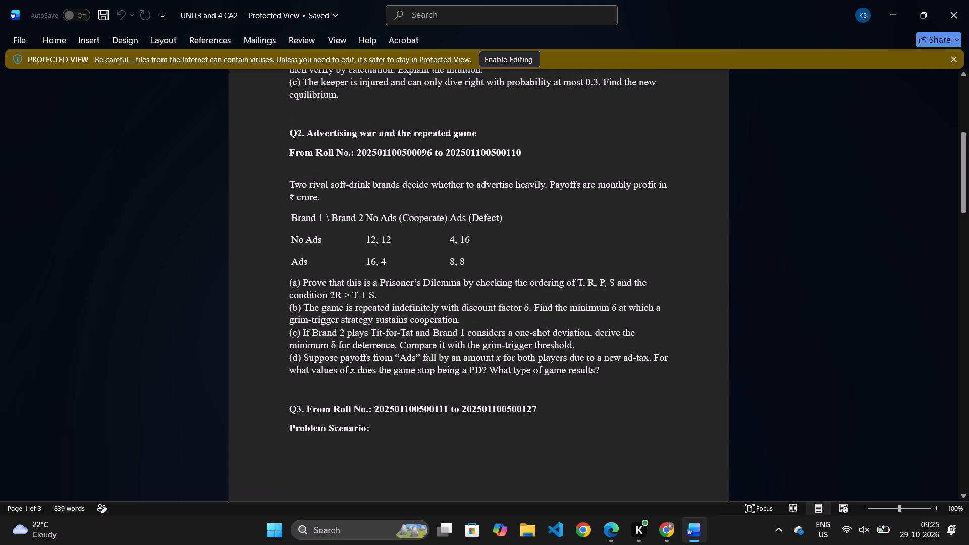
scroll(499, 435, up, 2)
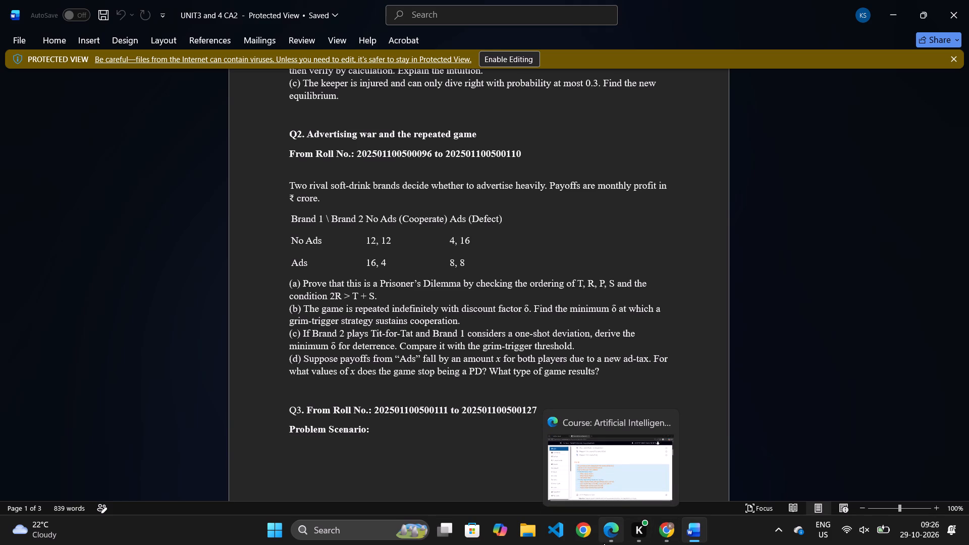
Close the Edge window with the course page and the Chrome window with the lms.kiet.edu assignment page.
click(670, 423)
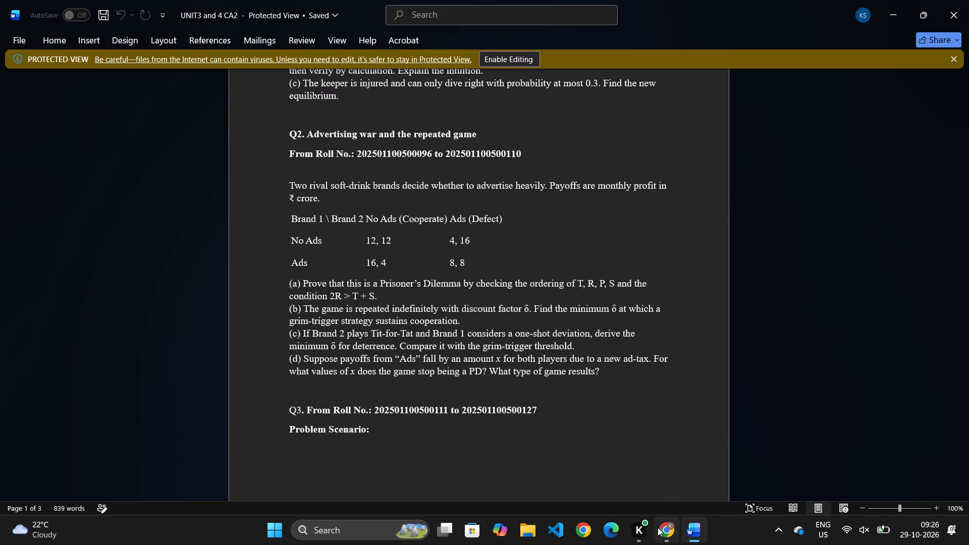
click(661, 534)
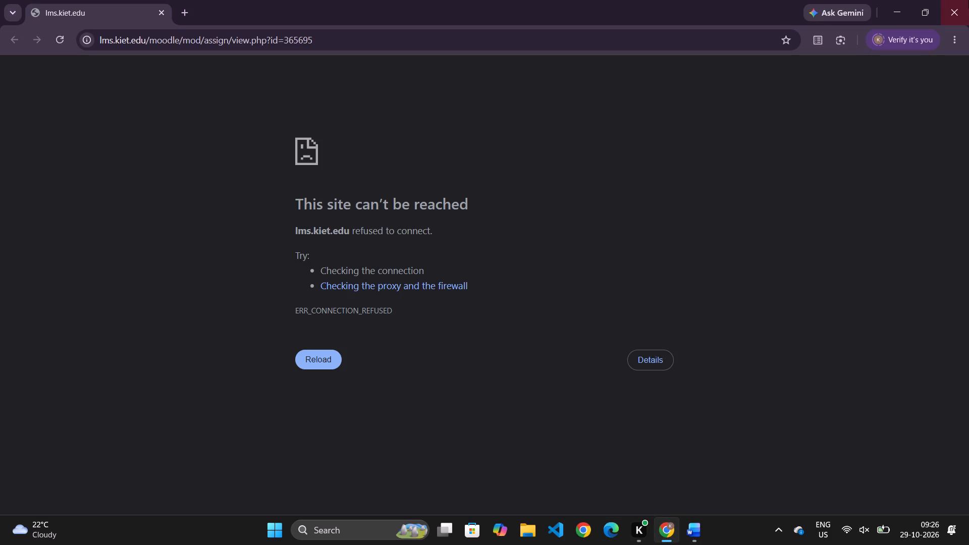
click(957, 0)
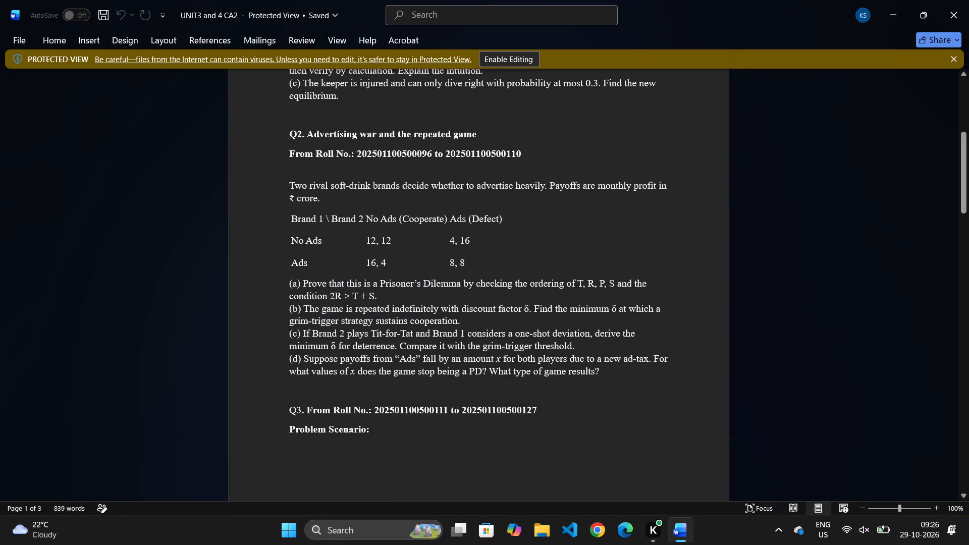
Enlarge the Word document to 120% and read Q2's payoff table and parts (a) to (d).
scroll(565, 279, up, 1)
ctrl+scroll(587, 219, up, 1)
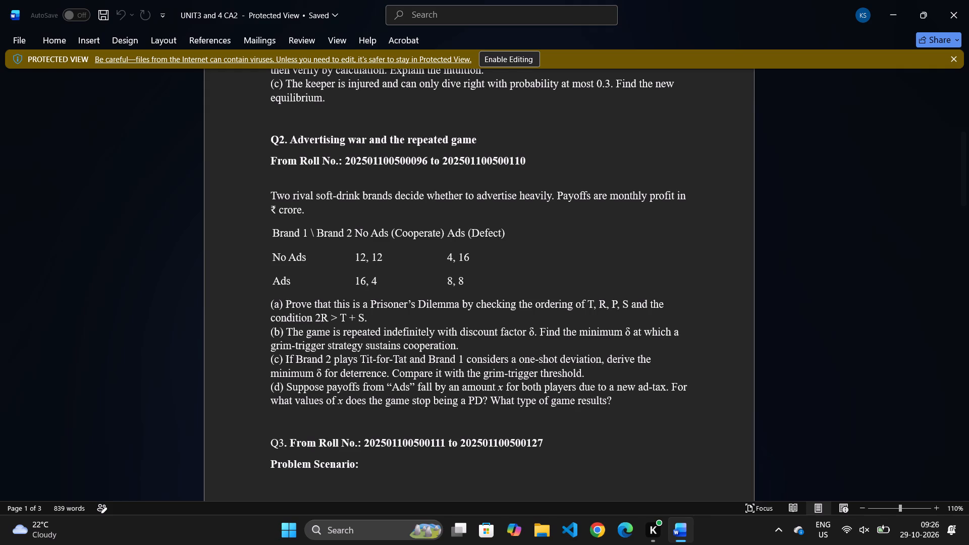
ctrl+scroll(587, 219, up, 1)
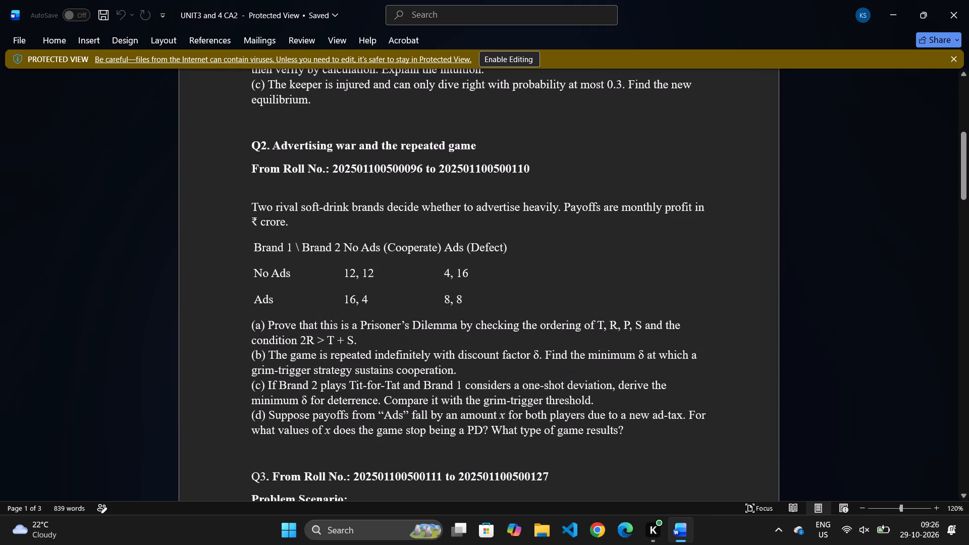
scroll(587, 219, down, 2)
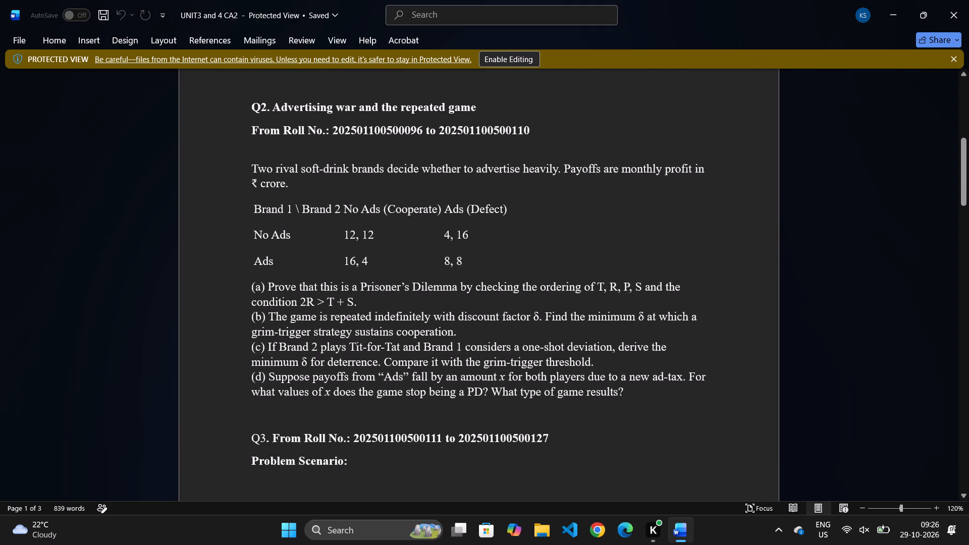
scroll(587, 219, down, 1)
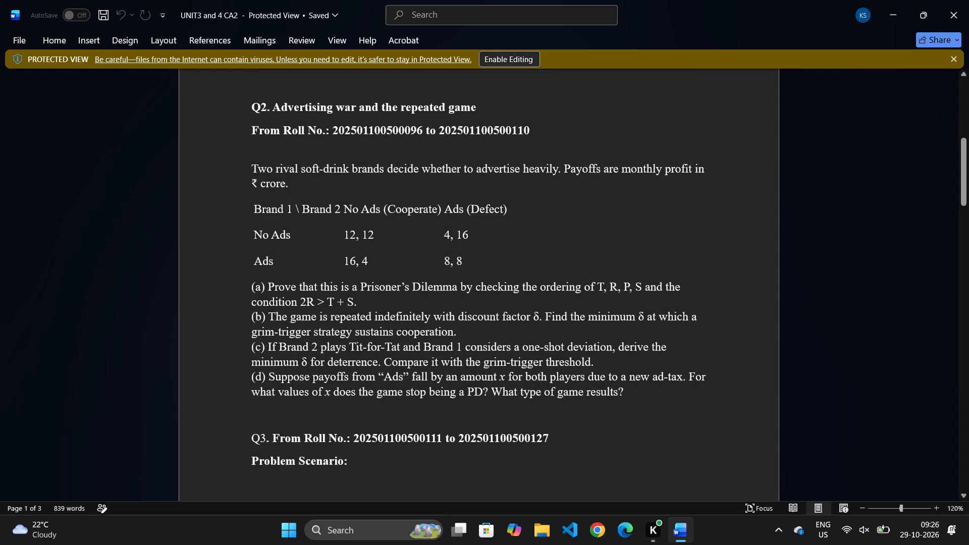
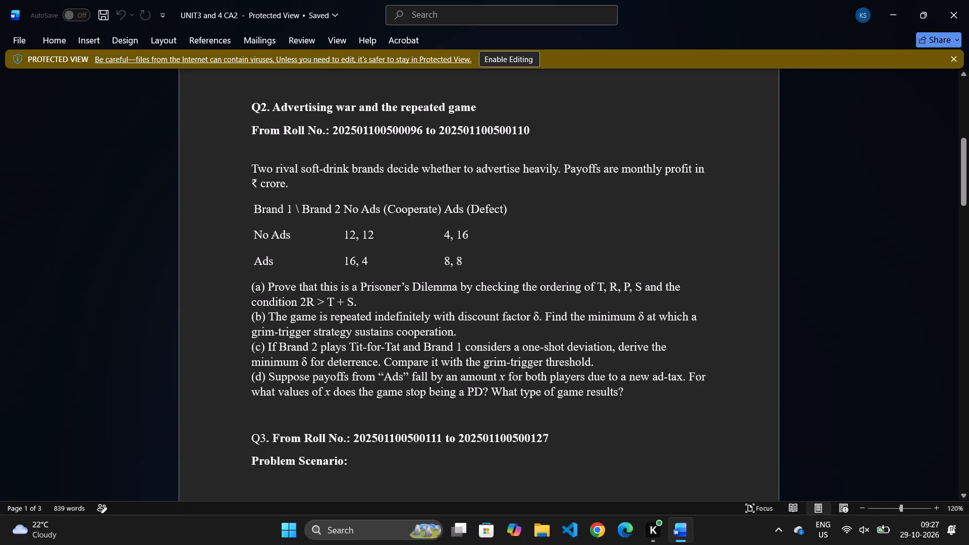
Copy the Q2 text from the title "Advertising war and the repeated game" through the end of part (d).
drag(274, 103, 300, 166)
drag(300, 166, 568, 342)
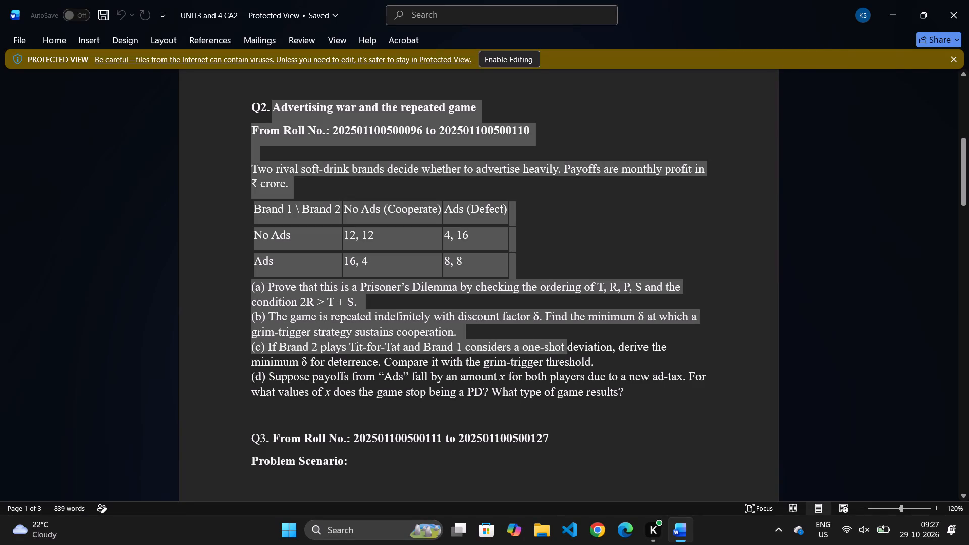
drag(568, 342, 706, 401)
scroll(583, 338, right, 1)
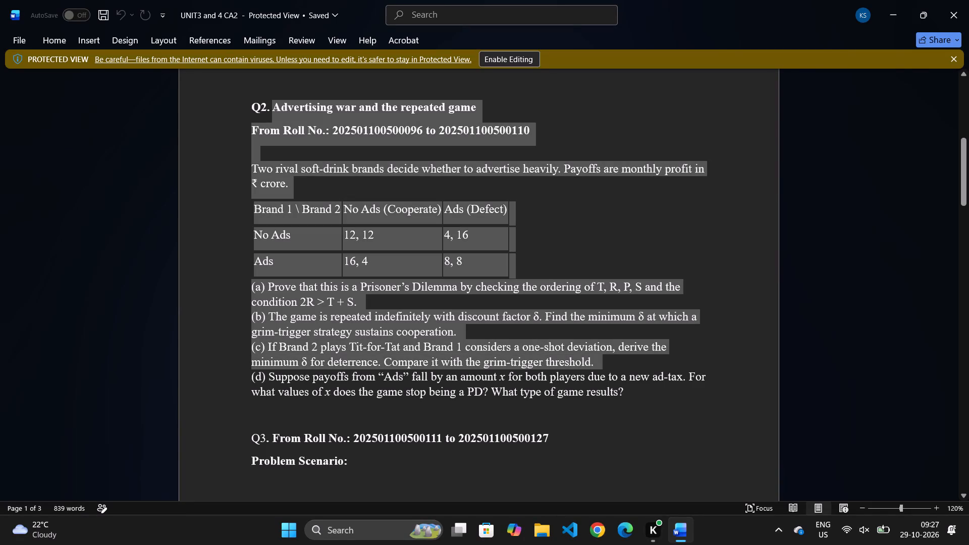
drag(706, 401, 705, 421)
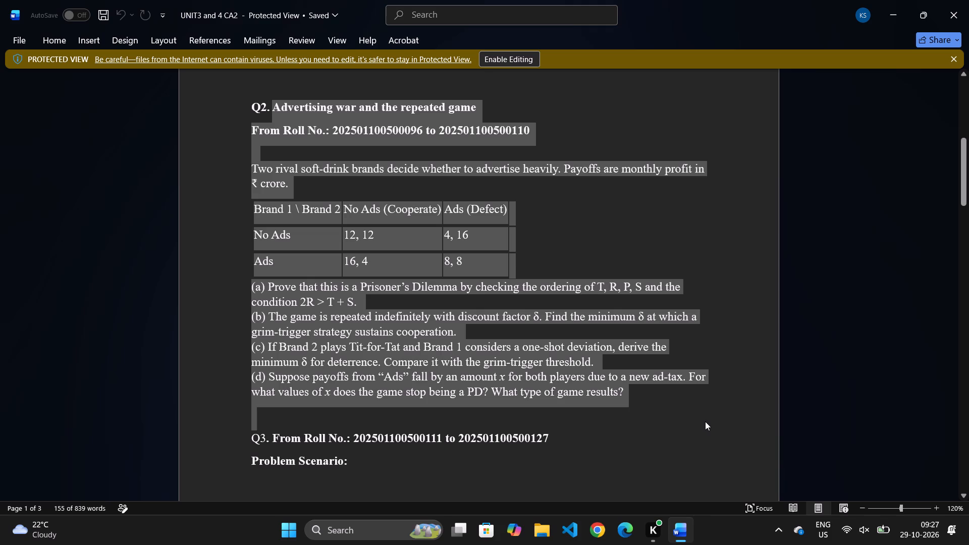
key(ctrl+c)
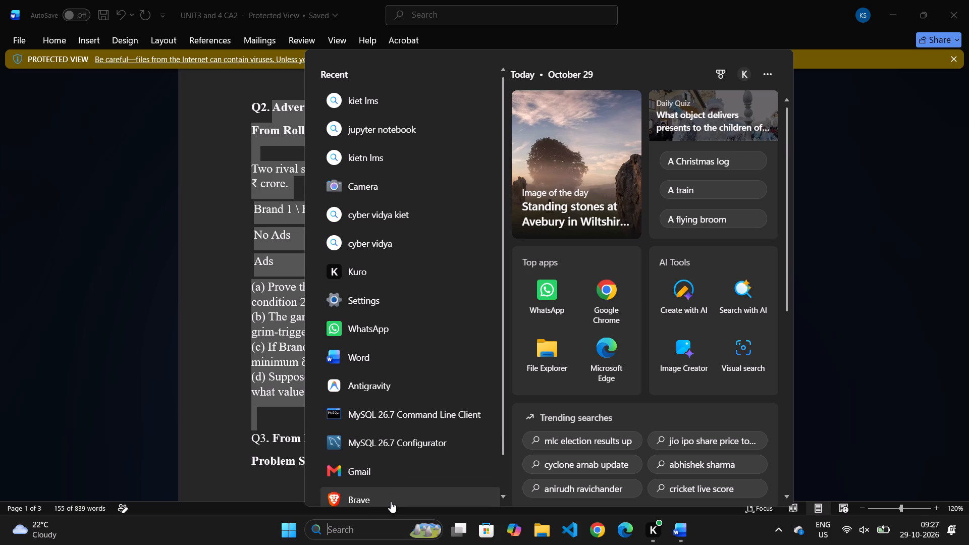
click(391, 502)
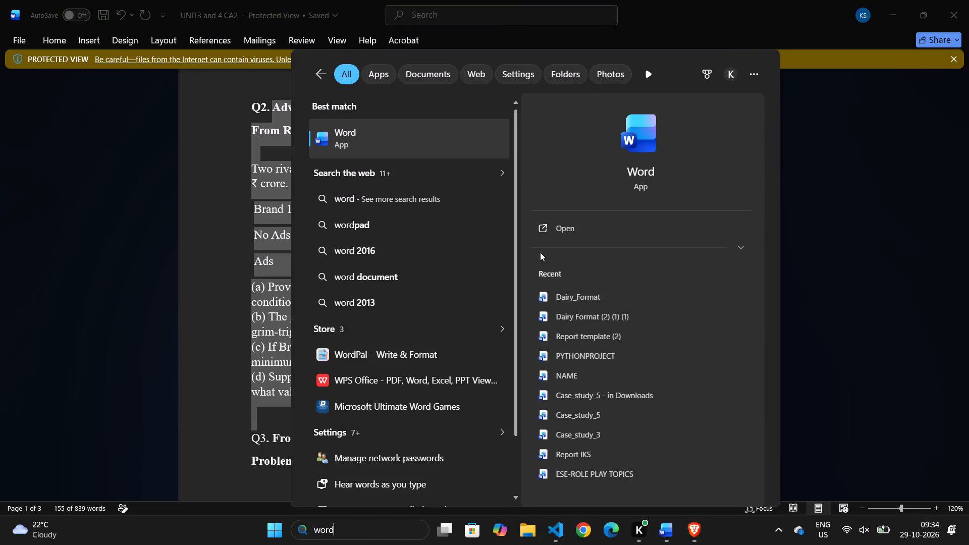
click(578, 225)
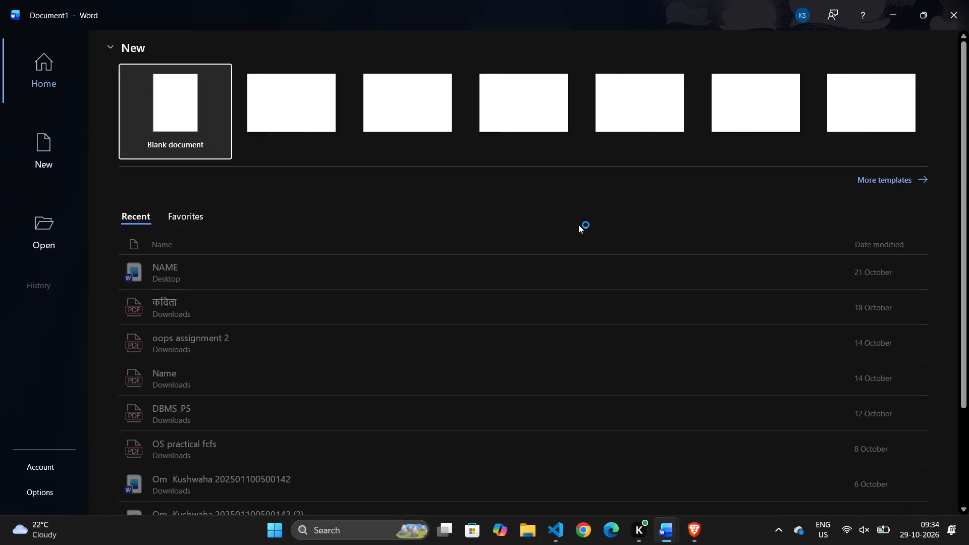
double_click(188, 110)
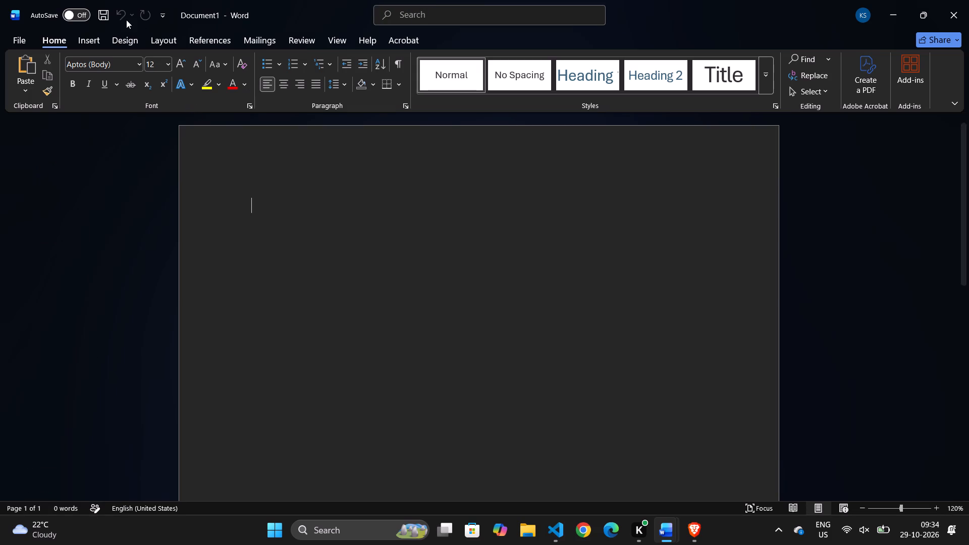
Set the font size to 16 and enter a "NAME-" line with the student's name.
click(170, 65)
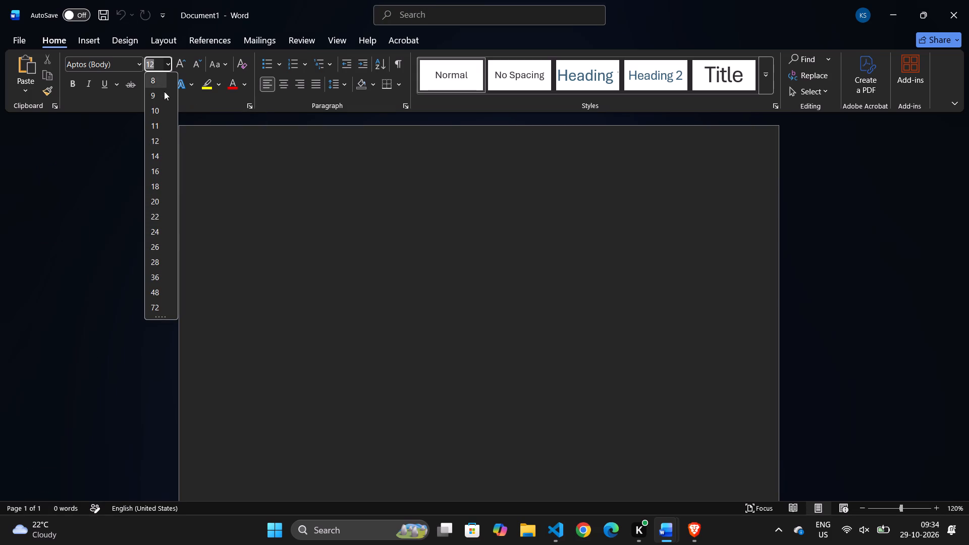
click(167, 168)
click(160, 170)
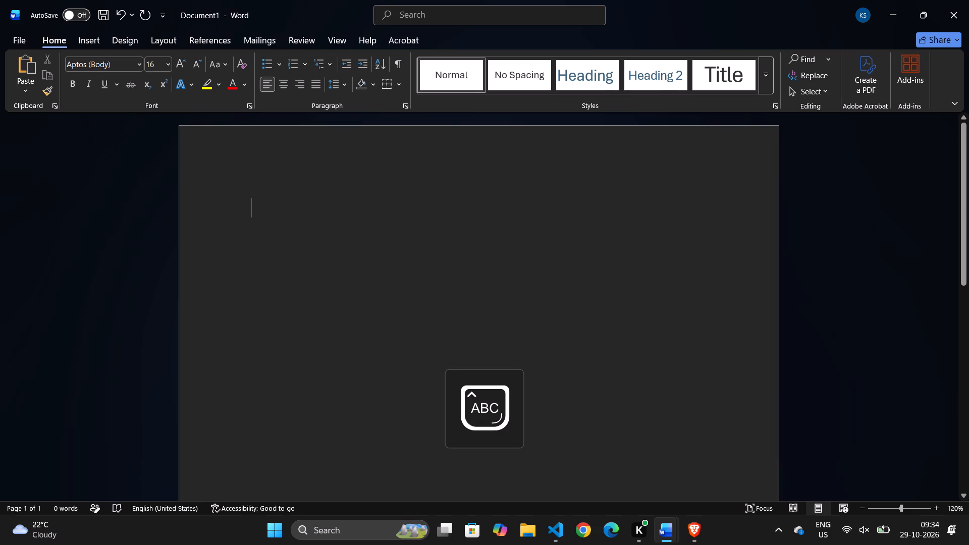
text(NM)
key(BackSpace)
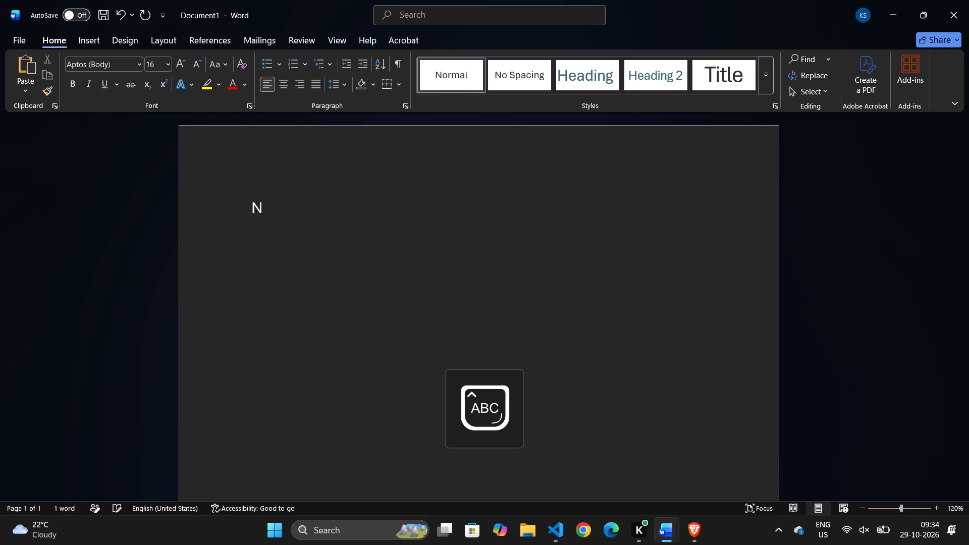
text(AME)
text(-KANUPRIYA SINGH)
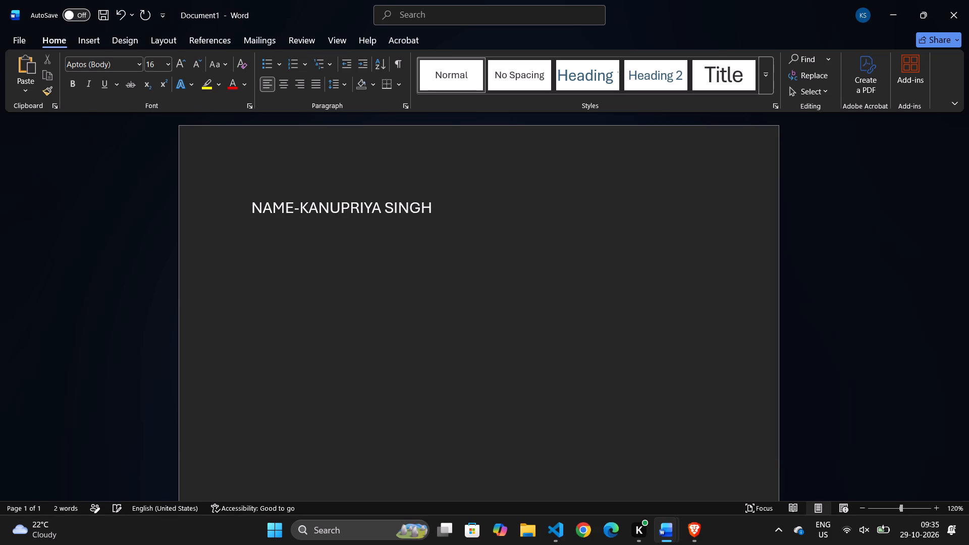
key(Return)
Add a "ROLL NO-" line with the student's roll number below the name.
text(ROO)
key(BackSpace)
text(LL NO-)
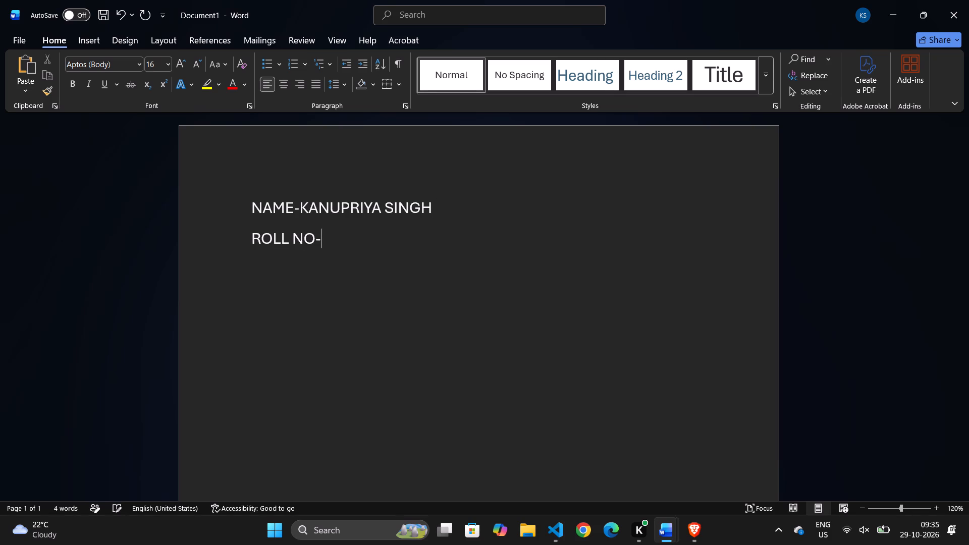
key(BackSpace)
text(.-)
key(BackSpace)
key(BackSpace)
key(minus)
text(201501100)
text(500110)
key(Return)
Enter "BRANCH-CSIT-3B" below the roll number and start a new line.
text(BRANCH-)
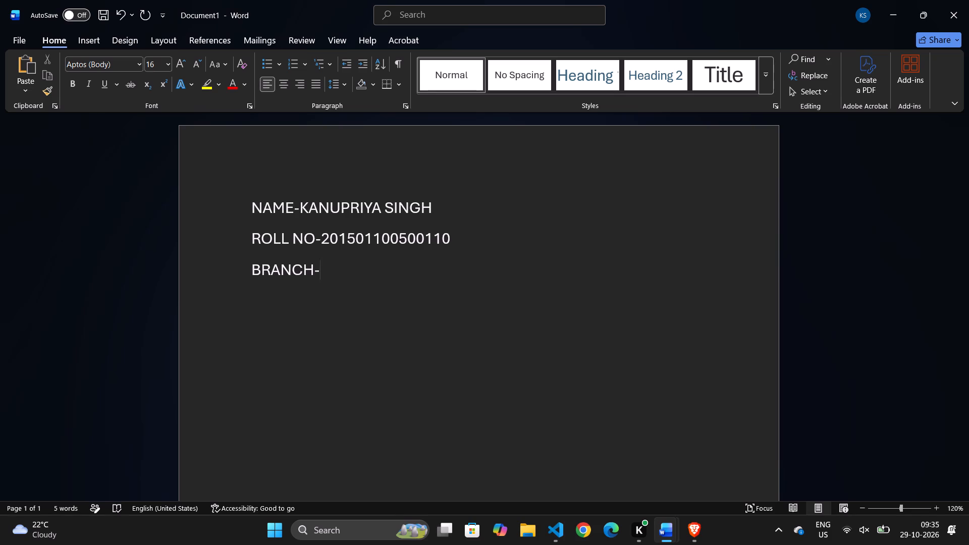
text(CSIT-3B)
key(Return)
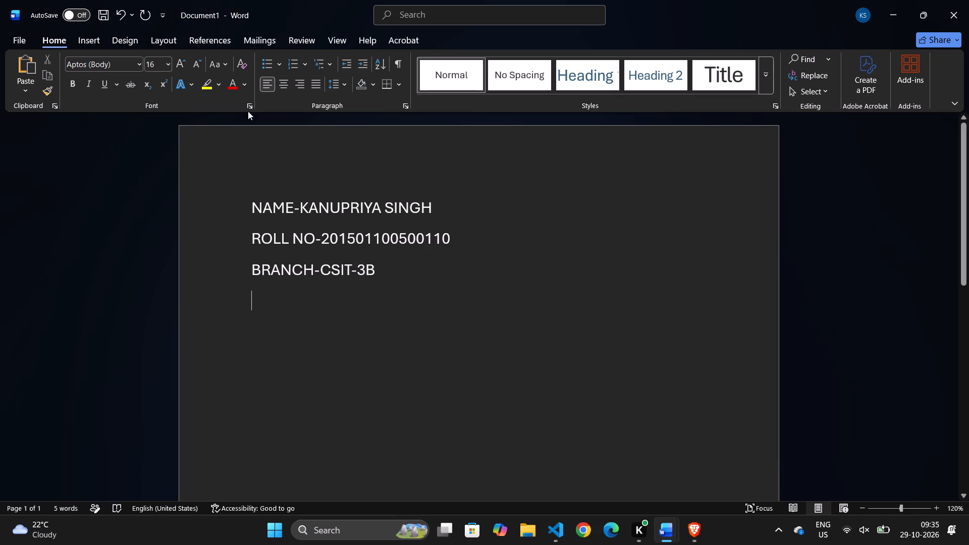
Correct the roll number's third digit to 2 and return to the empty line below the branch.
click(348, 234)
key(BackSpace)
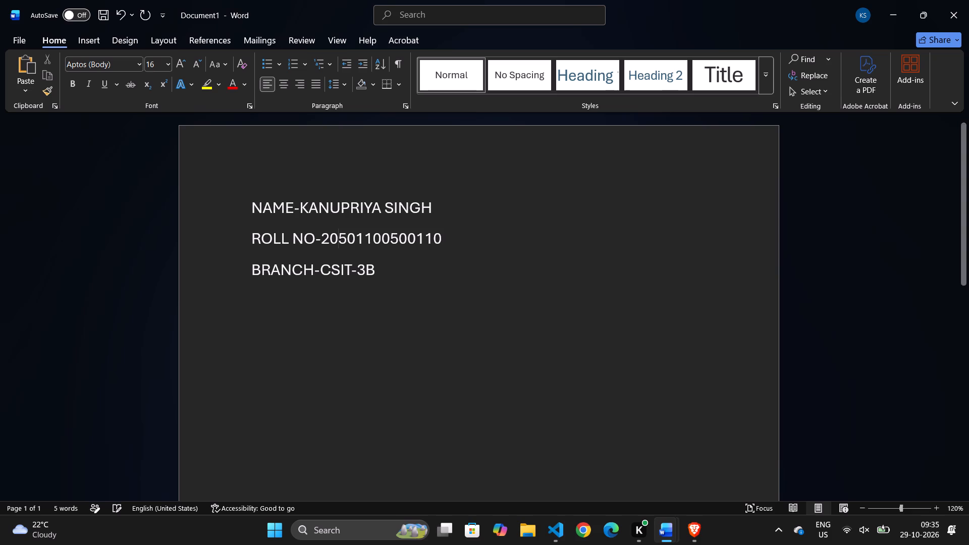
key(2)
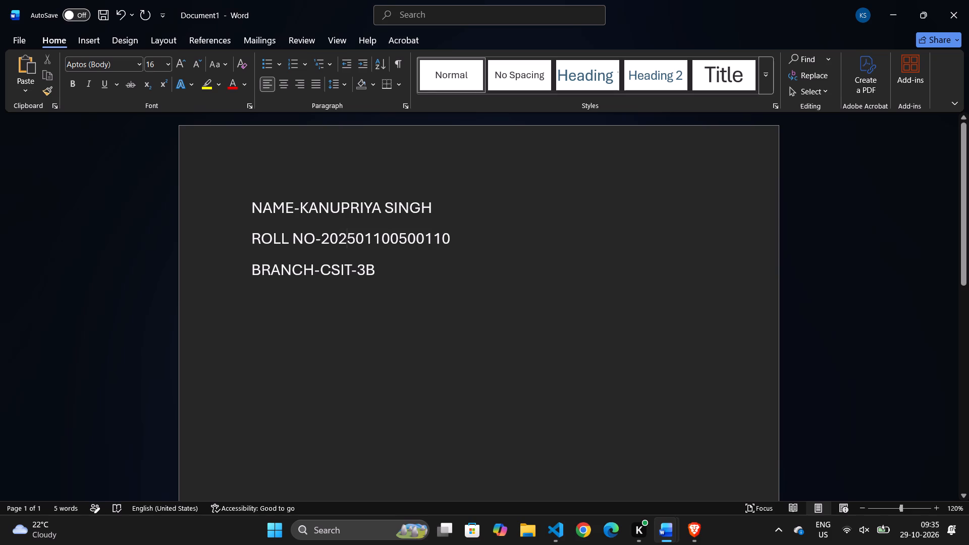
click(345, 312)
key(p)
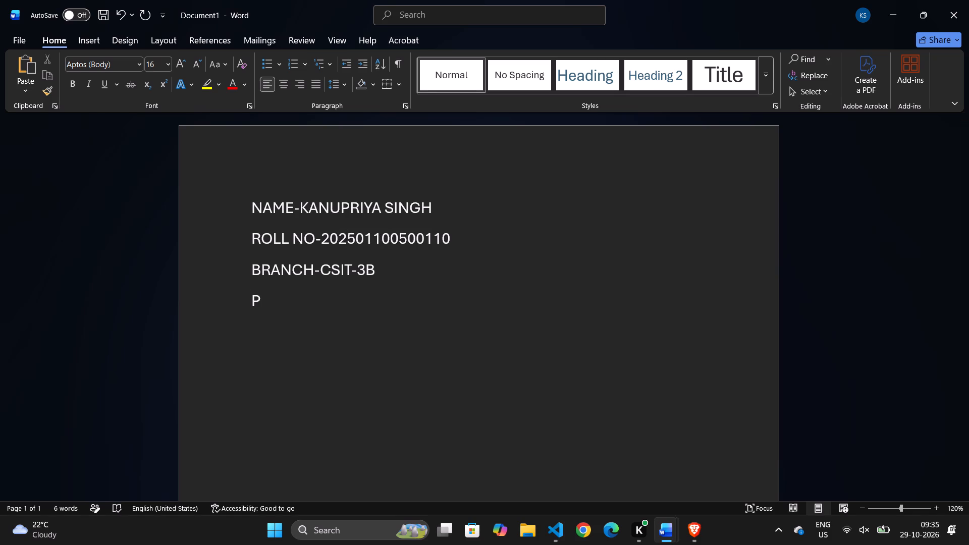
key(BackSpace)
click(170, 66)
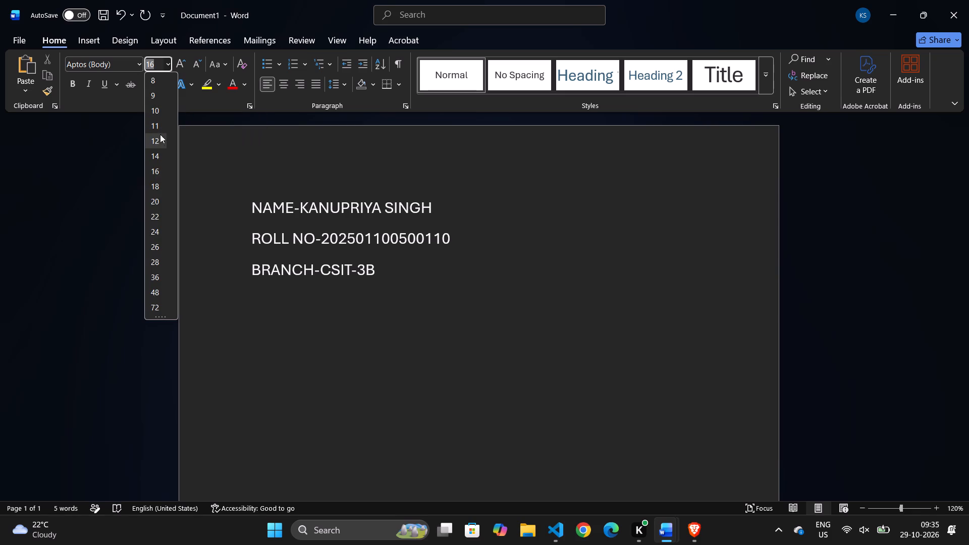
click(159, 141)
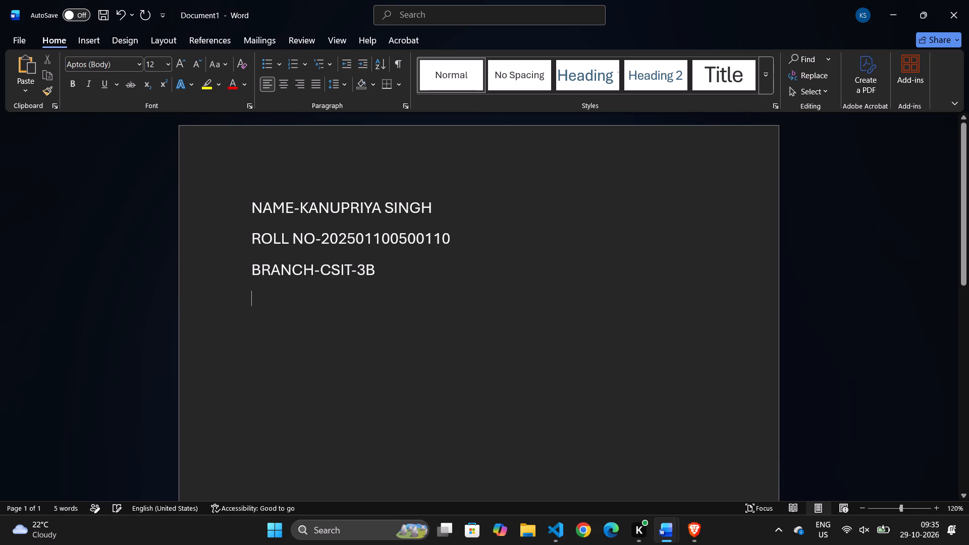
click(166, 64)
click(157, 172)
Enter "PROBLEM STATEMENT-" below the branch line and paste the copied advertising war question directly after it.
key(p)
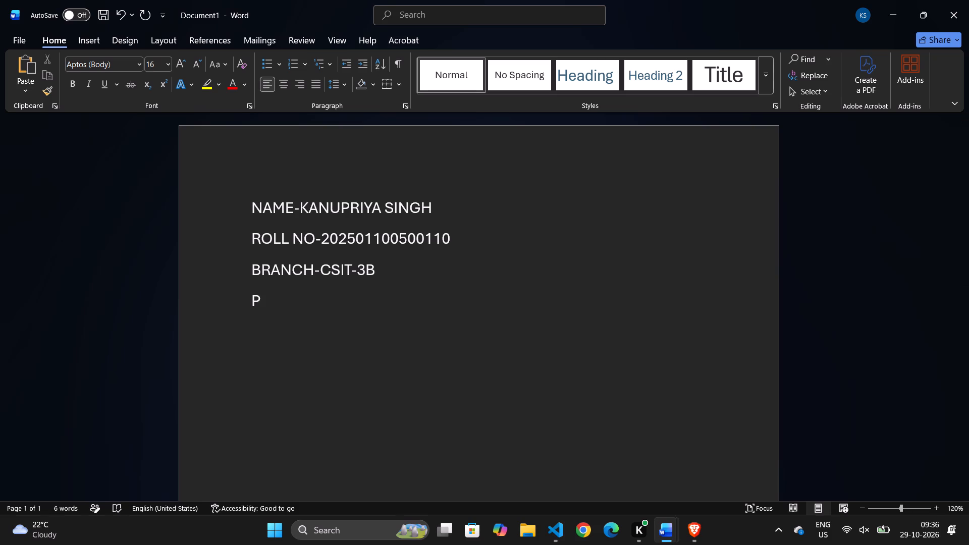
key(BackSpace)
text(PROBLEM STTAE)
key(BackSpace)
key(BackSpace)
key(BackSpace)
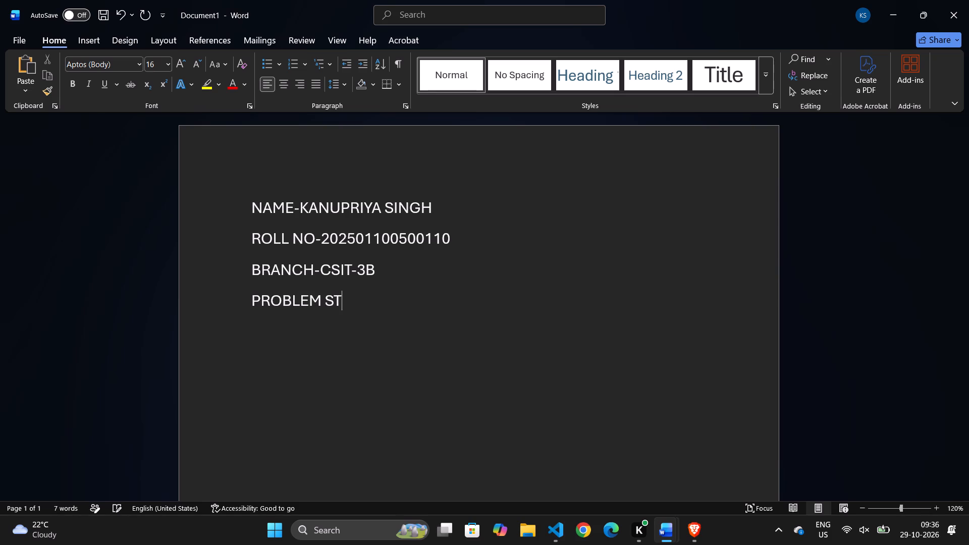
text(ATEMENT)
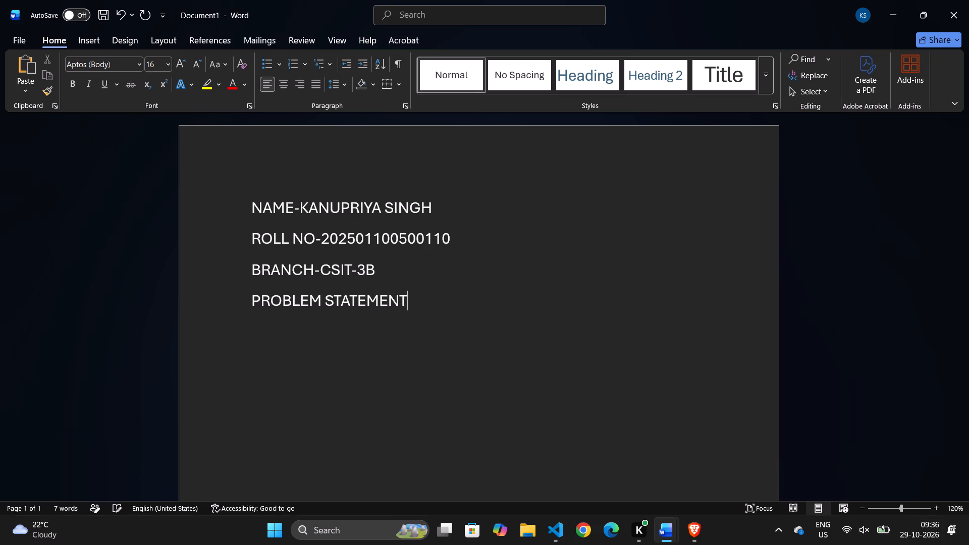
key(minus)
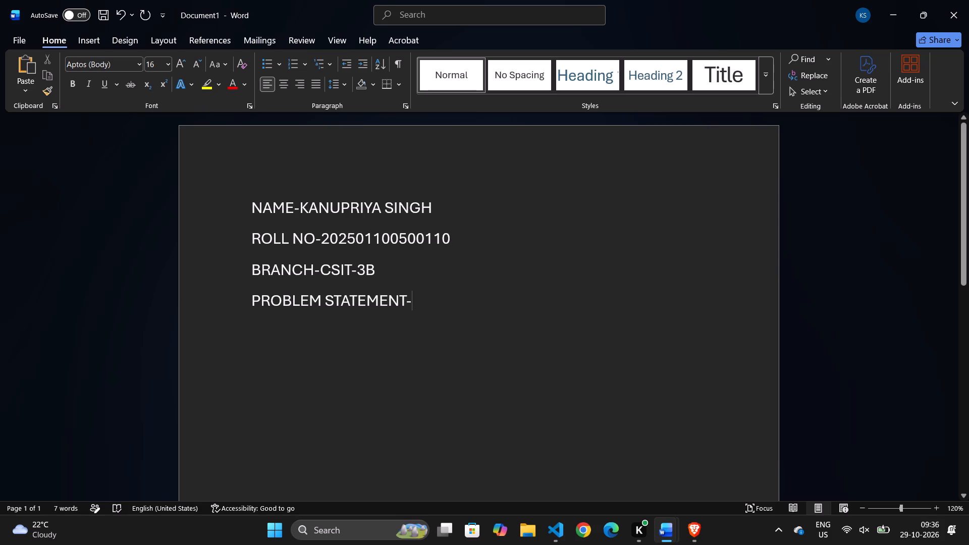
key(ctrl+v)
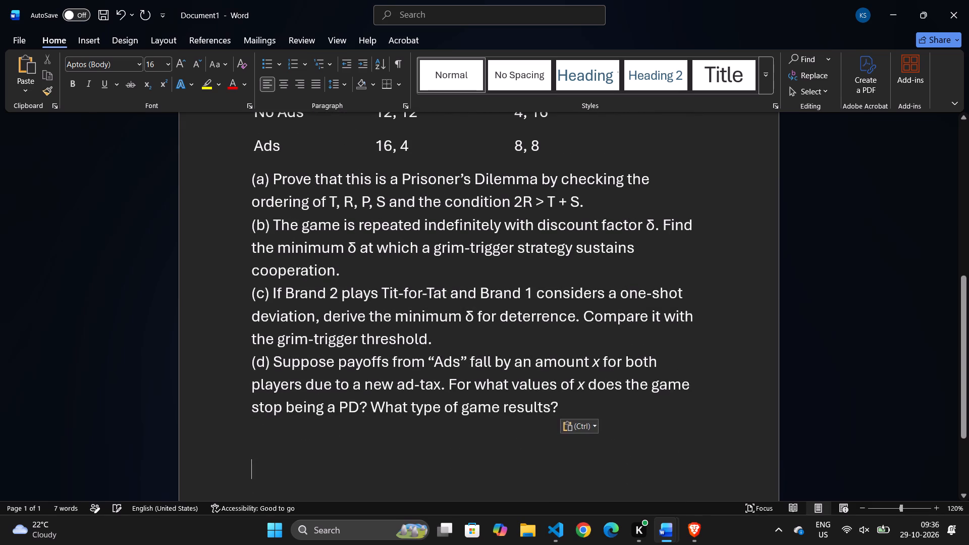
Delete the "From Roll No." range line and the blank line beneath it from the pasted problem statement.
scroll(453, 372, up, 3)
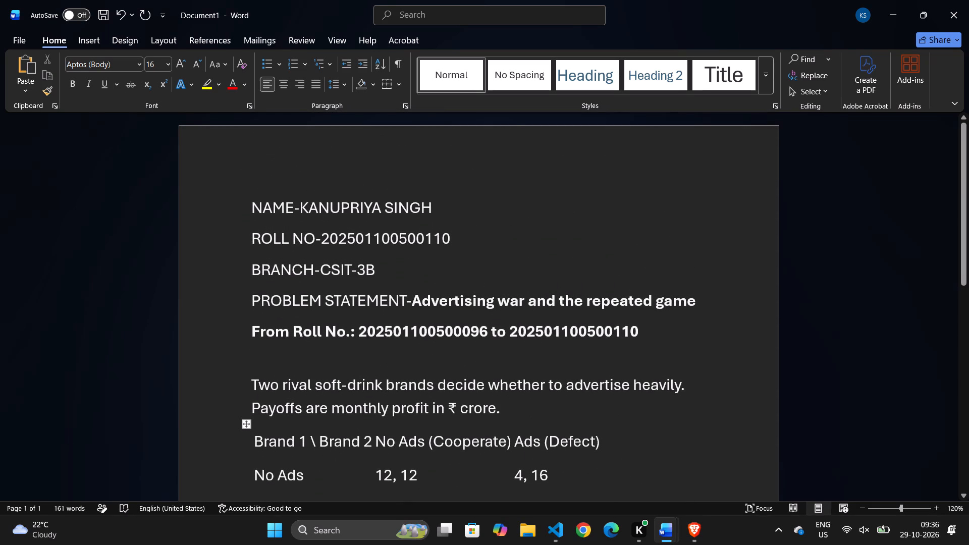
drag(254, 322, 265, 322)
drag(265, 322, 626, 326)
key(BackSpace)
key(BackSpace)
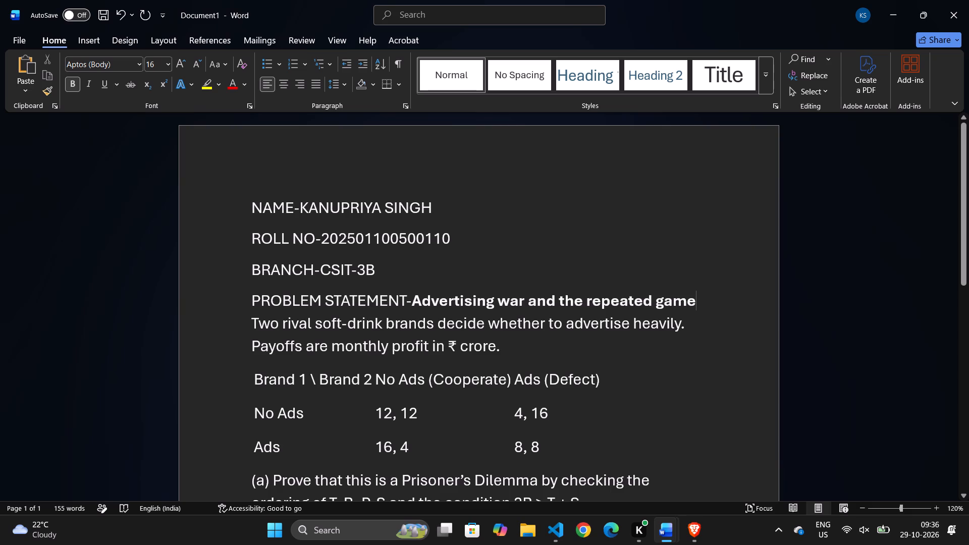
Set the font size of the whole pasted question, from its bold title through part (d), to 12.
drag(415, 299, 547, 508)
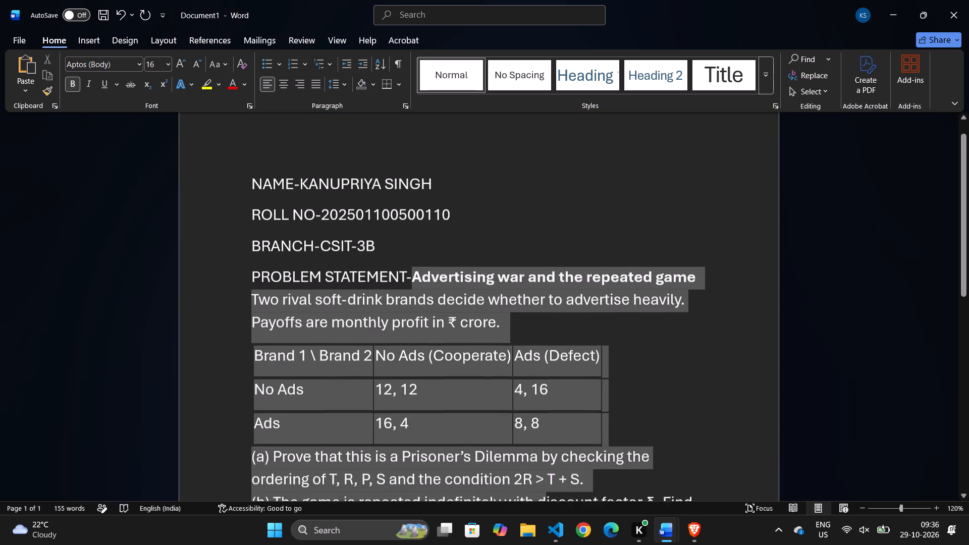
drag(547, 508, 560, 508)
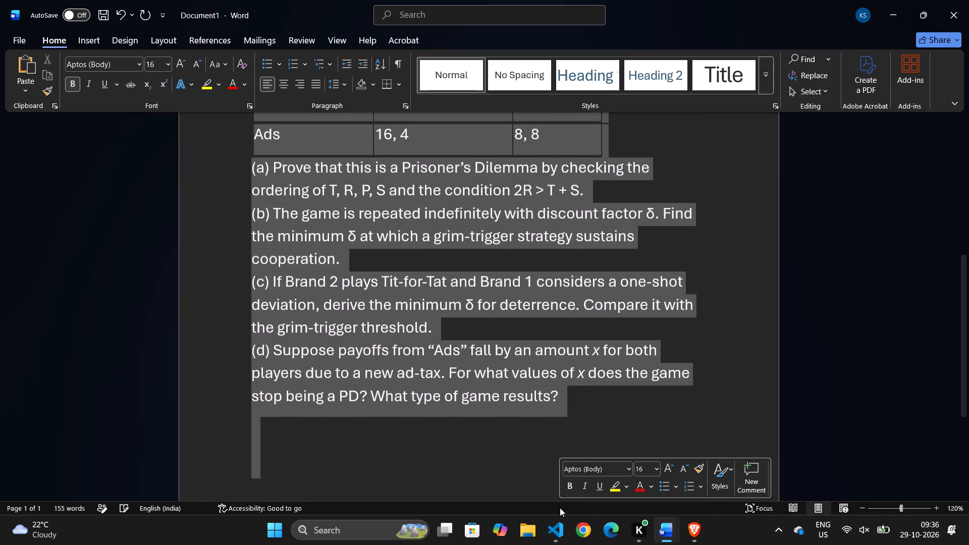
click(655, 468)
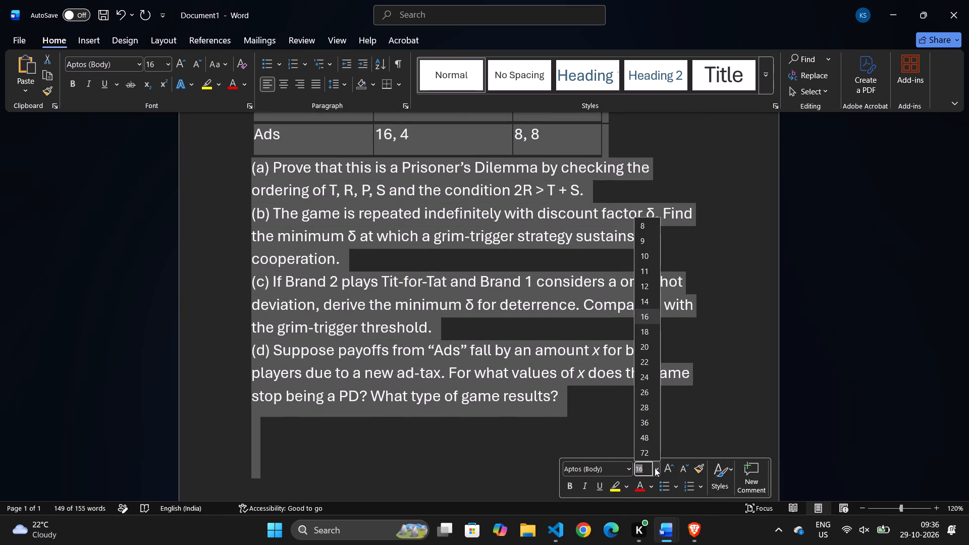
click(649, 284)
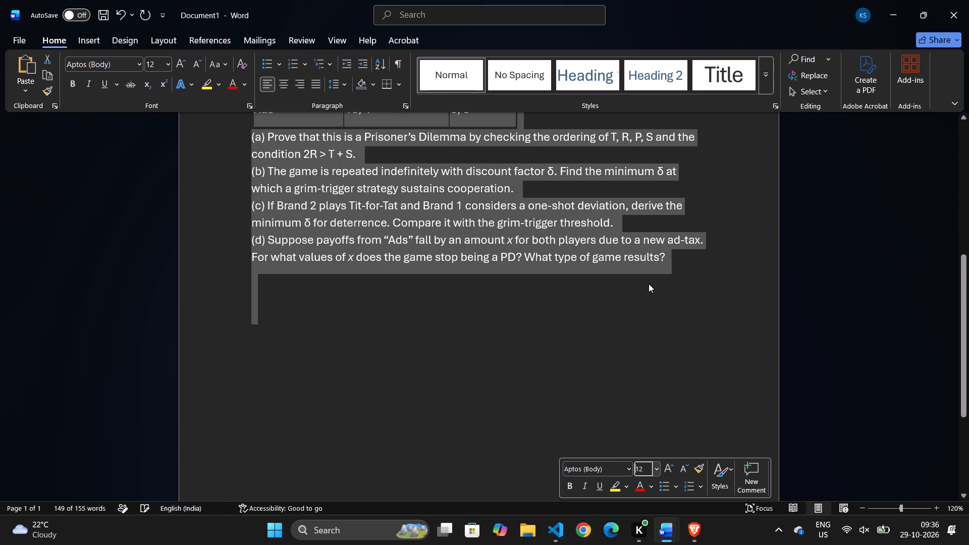
click(632, 338)
scroll(632, 338, up, 1)
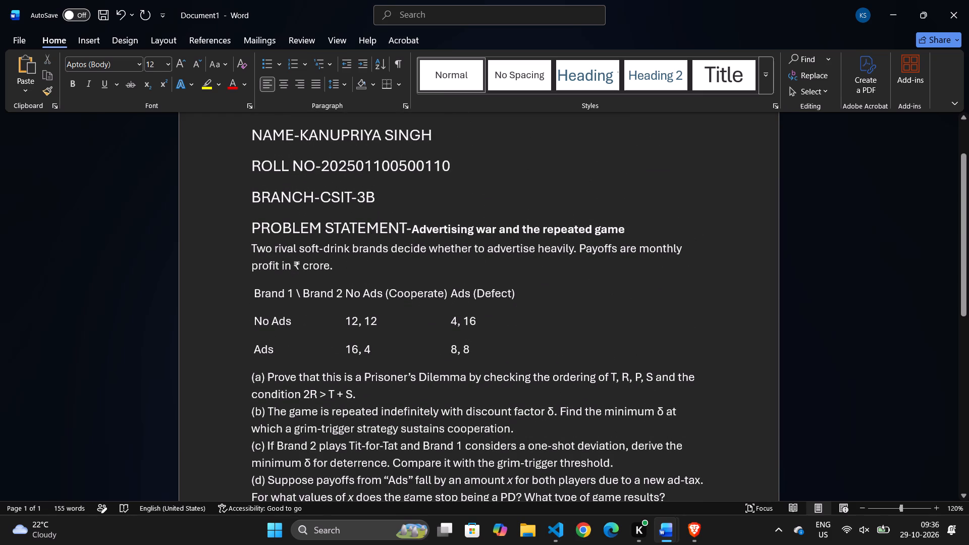
Add a "CODE:" heading on the empty line below the question and set its font size to 16.
scroll(632, 338, down, 1)
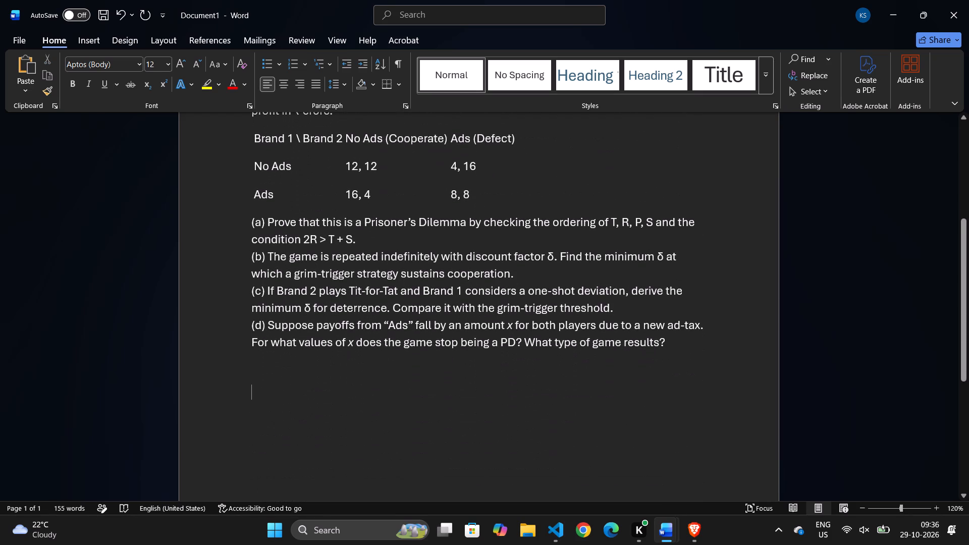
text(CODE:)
drag(247, 391, 294, 391)
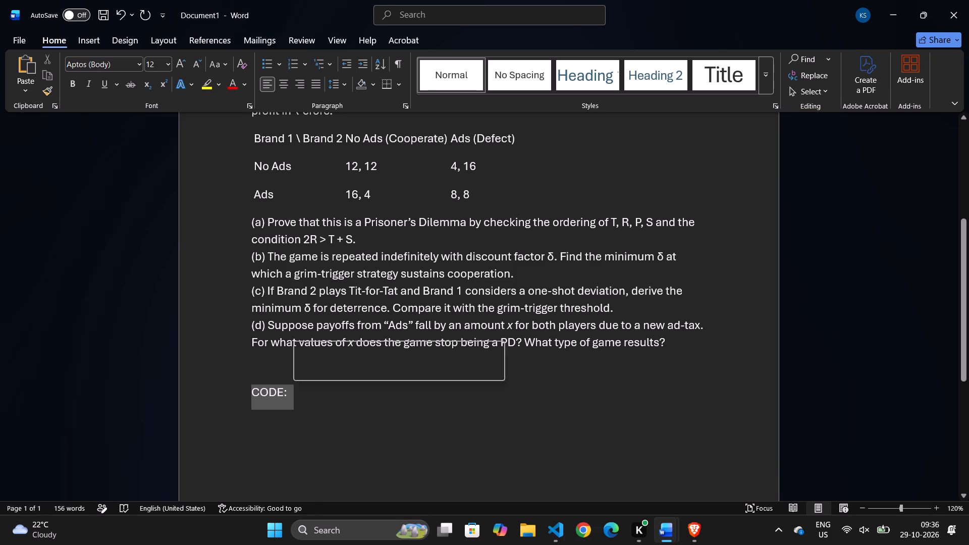
click(391, 351)
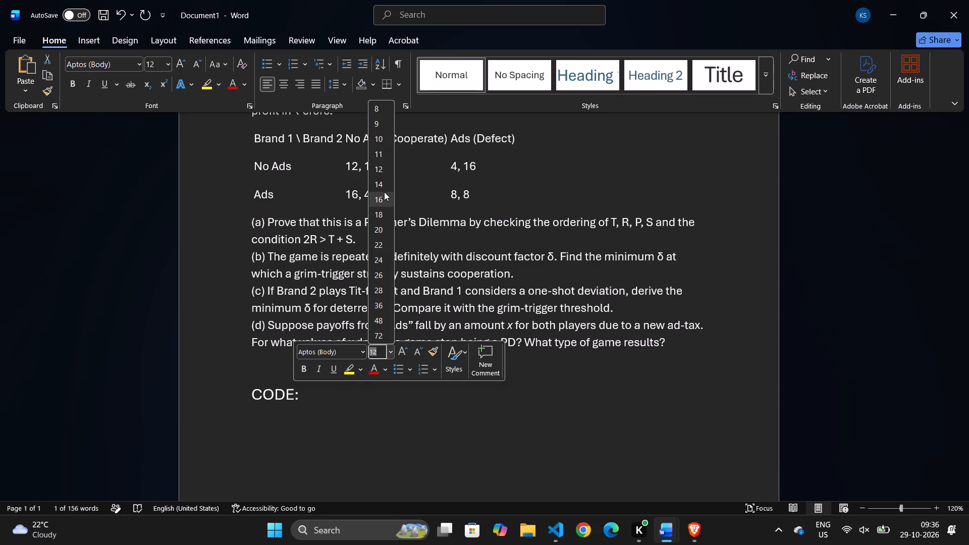
click(381, 194)
click(297, 440)
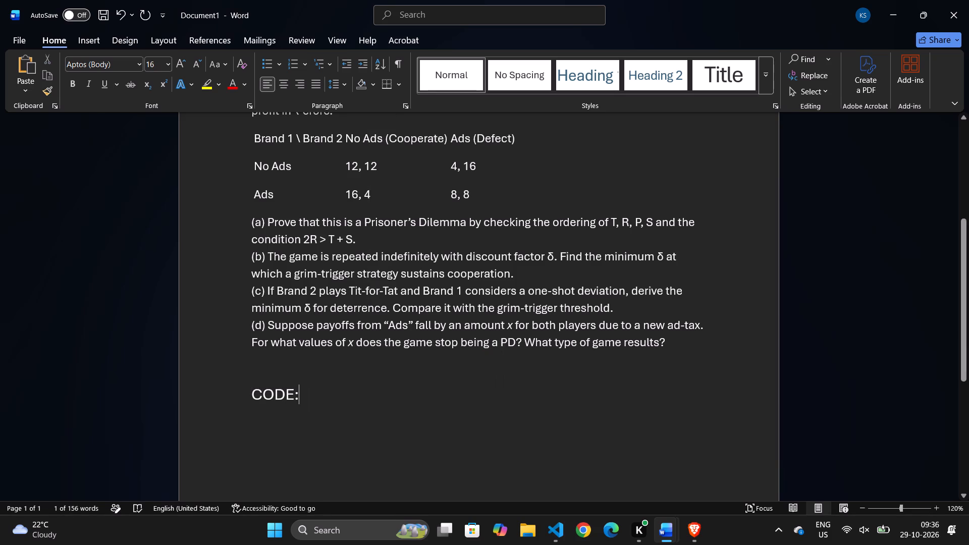
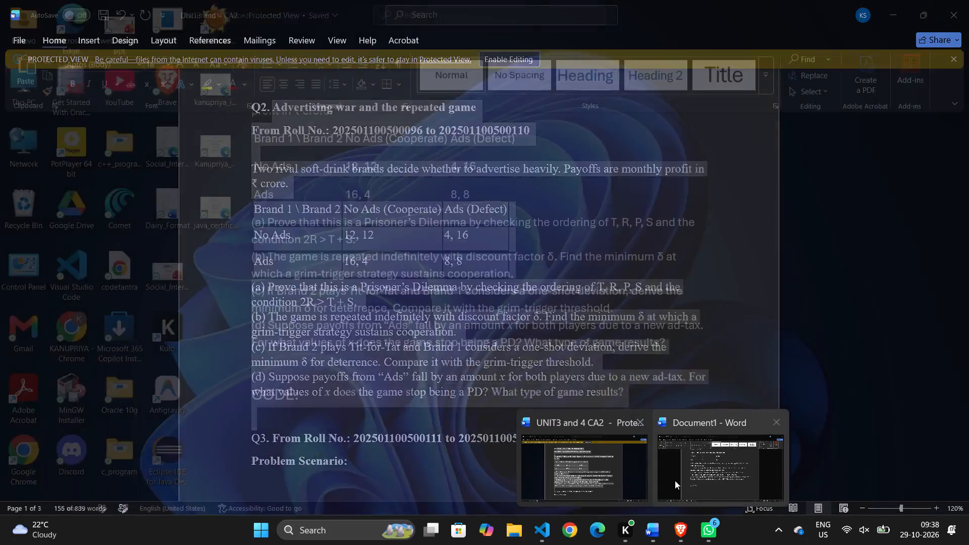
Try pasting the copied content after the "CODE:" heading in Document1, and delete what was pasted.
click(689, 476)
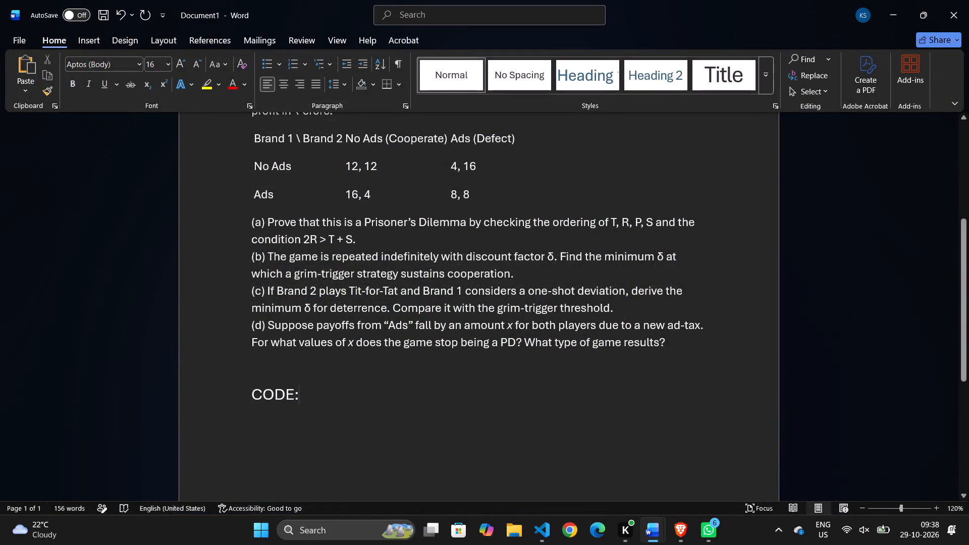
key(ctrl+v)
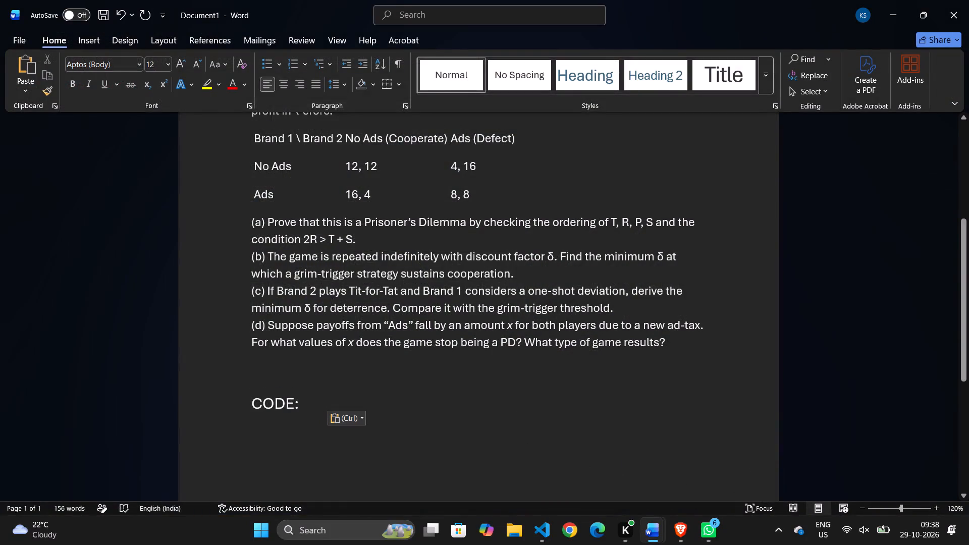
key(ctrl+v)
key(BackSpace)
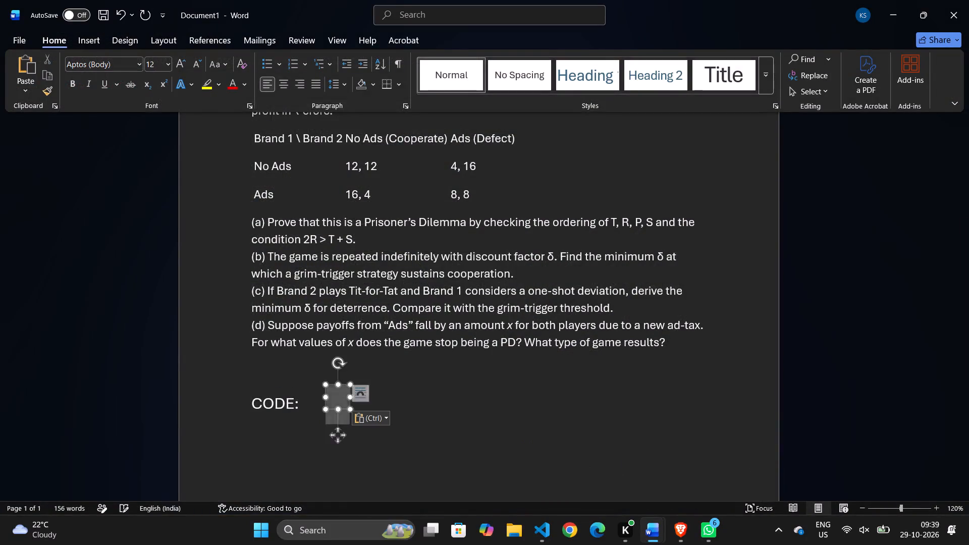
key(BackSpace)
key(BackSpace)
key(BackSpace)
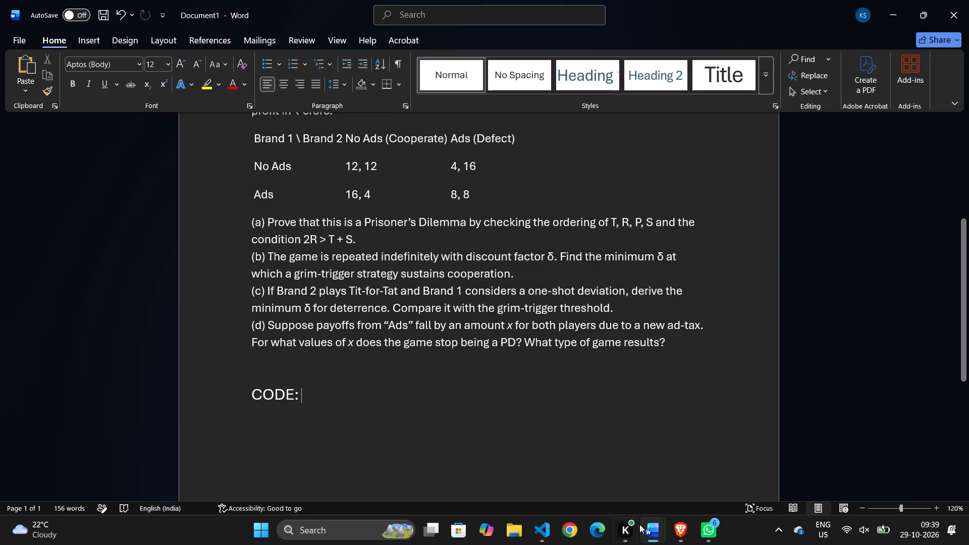
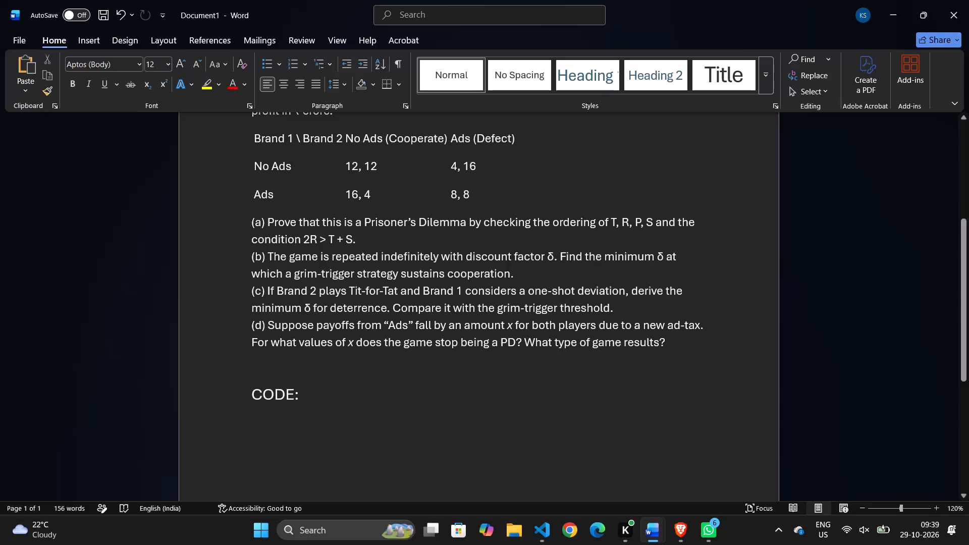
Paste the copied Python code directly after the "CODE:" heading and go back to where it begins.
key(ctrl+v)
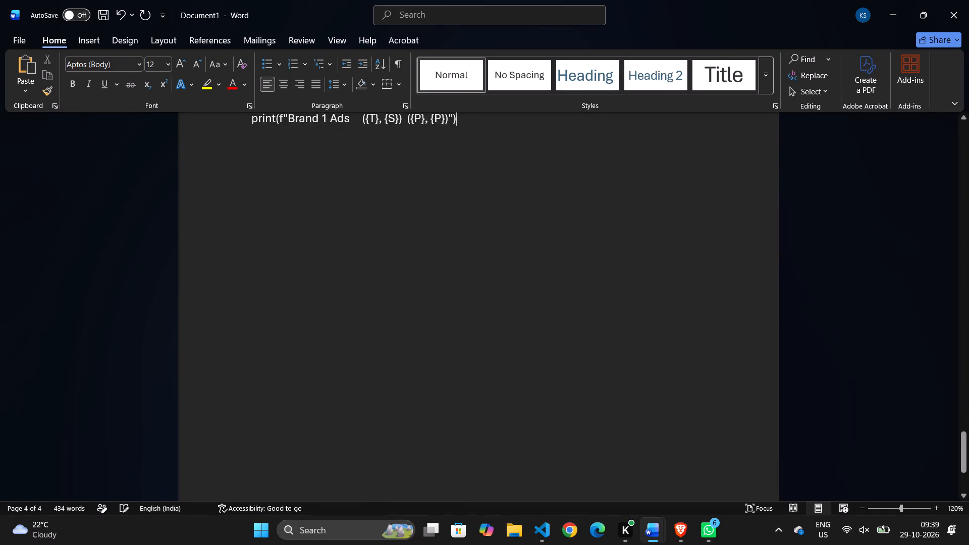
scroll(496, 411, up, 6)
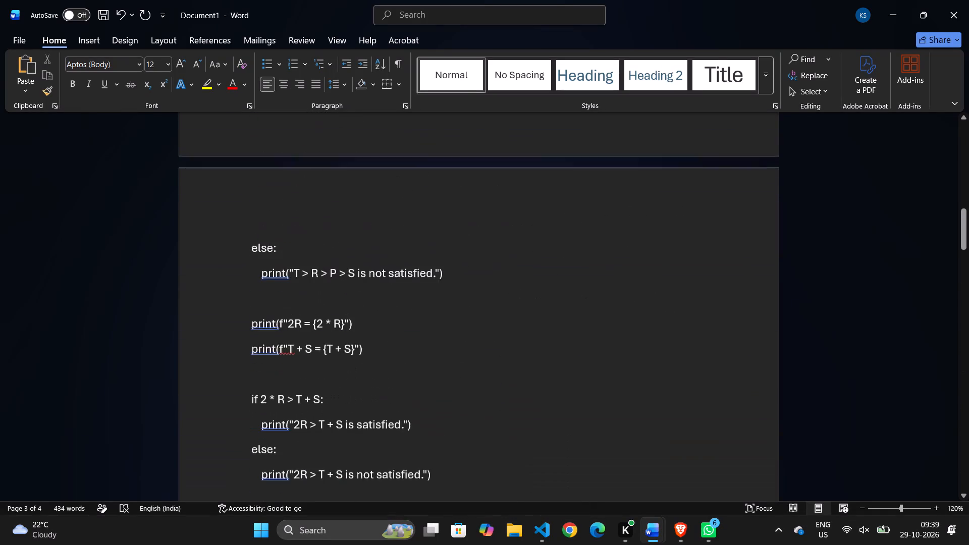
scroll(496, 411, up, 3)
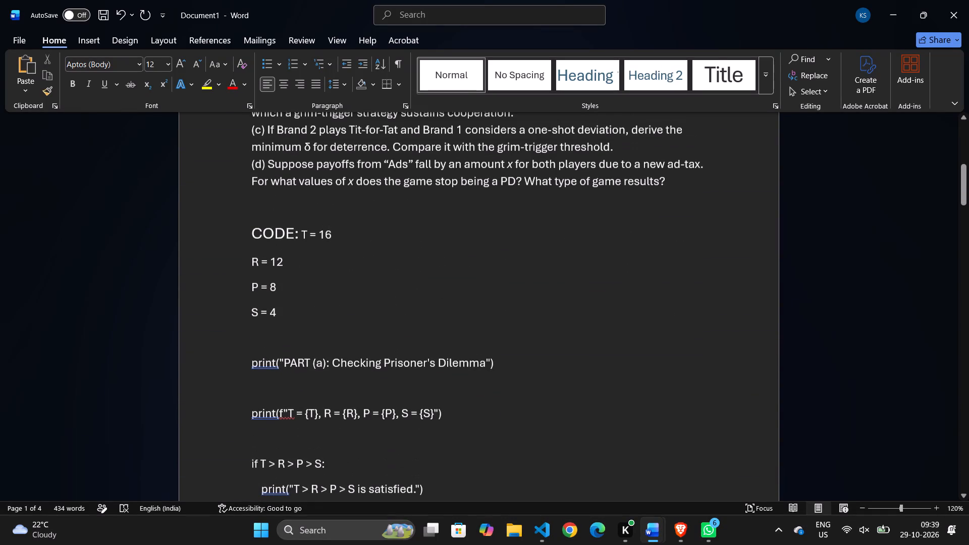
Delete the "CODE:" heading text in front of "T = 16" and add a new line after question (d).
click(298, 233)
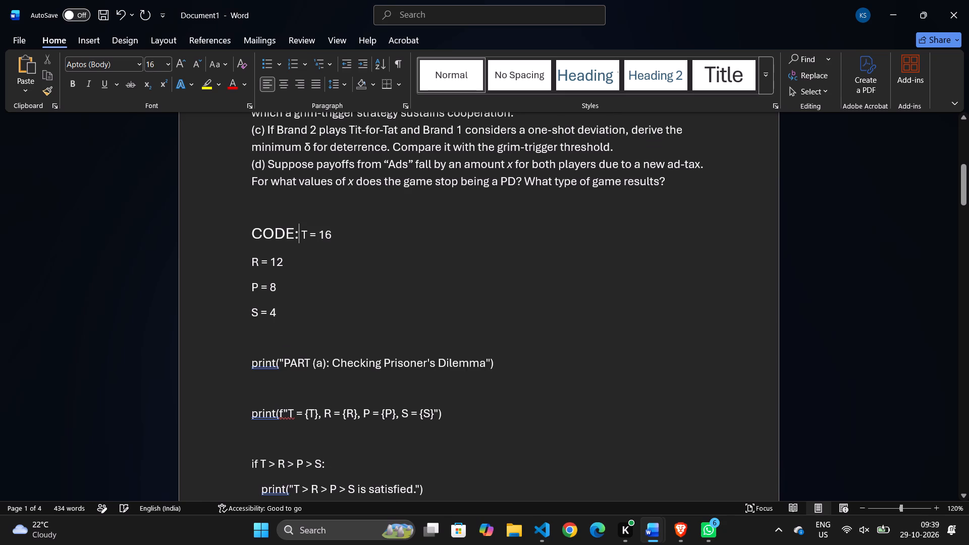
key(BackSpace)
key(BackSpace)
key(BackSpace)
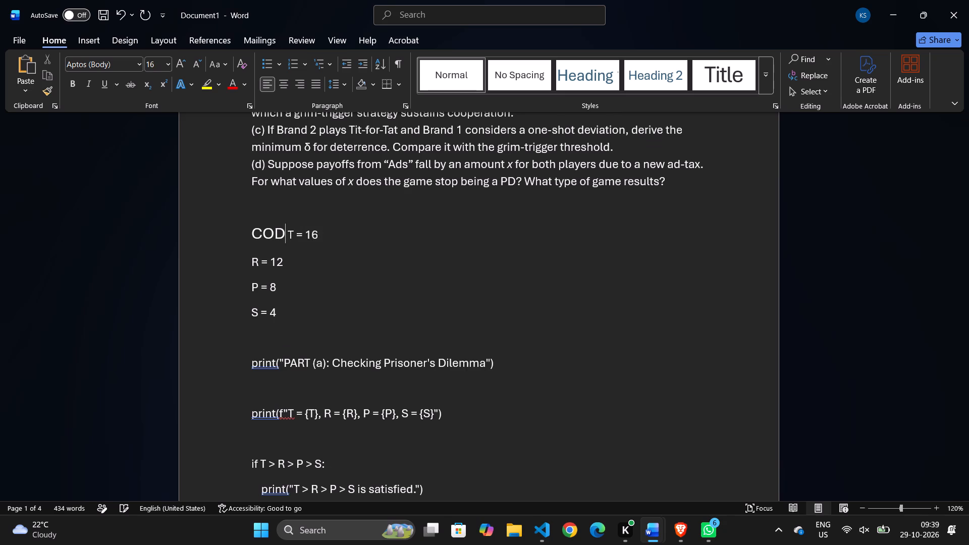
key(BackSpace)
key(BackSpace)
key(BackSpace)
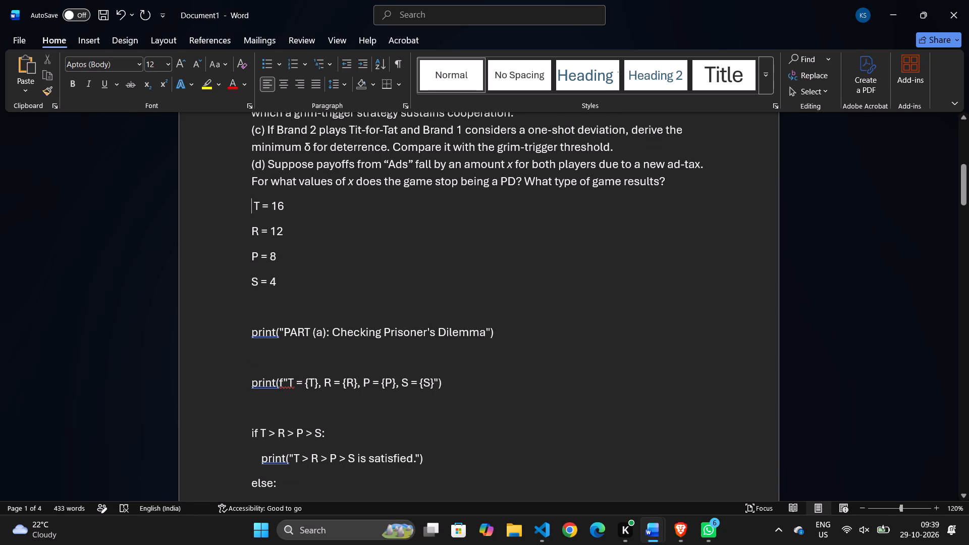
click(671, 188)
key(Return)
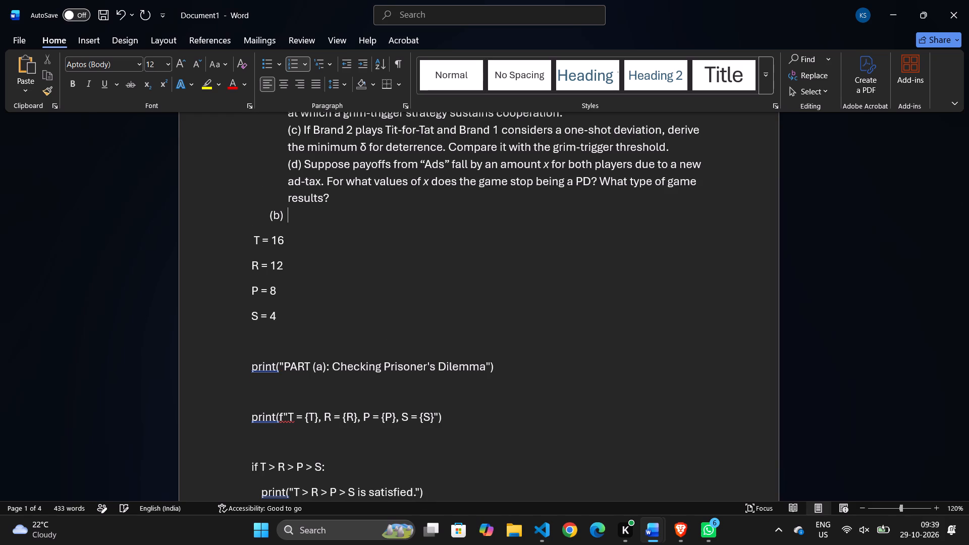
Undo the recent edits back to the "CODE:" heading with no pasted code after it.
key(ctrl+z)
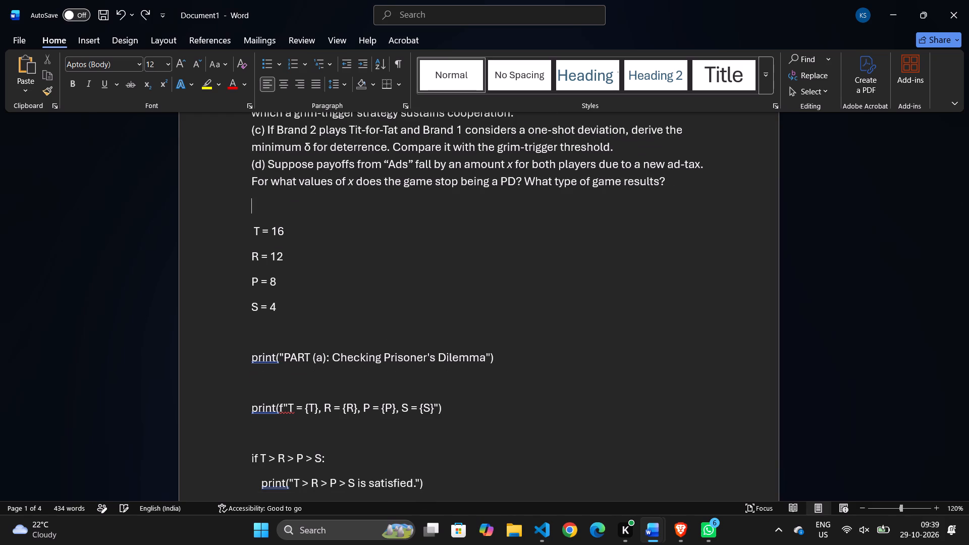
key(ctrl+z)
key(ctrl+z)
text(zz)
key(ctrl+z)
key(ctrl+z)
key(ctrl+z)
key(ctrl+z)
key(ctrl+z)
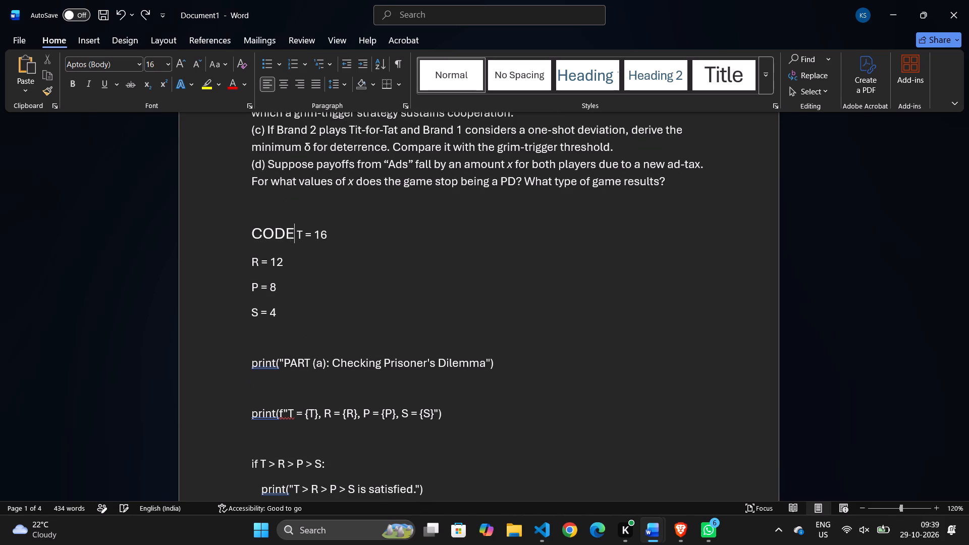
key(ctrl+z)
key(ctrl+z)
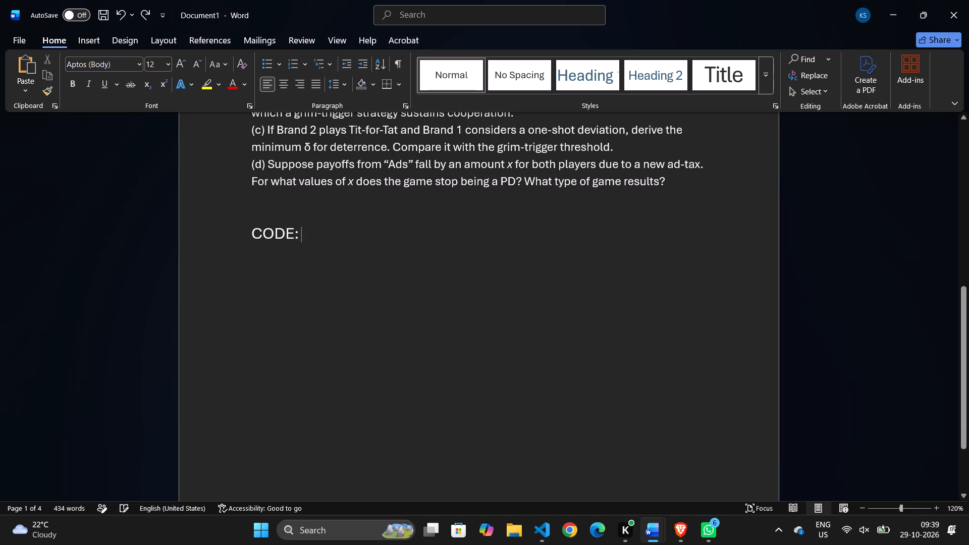
Start a new line below the "CODE:" heading.
key(Return)
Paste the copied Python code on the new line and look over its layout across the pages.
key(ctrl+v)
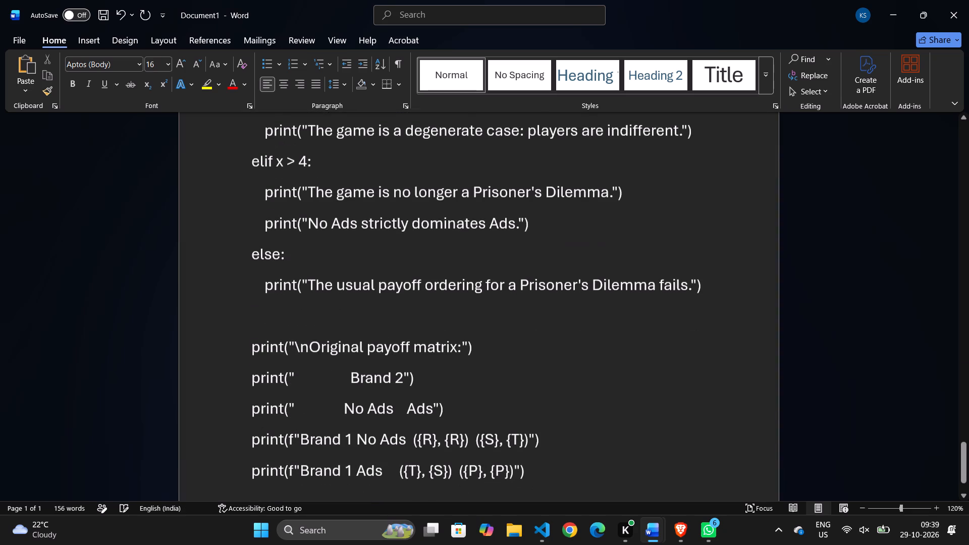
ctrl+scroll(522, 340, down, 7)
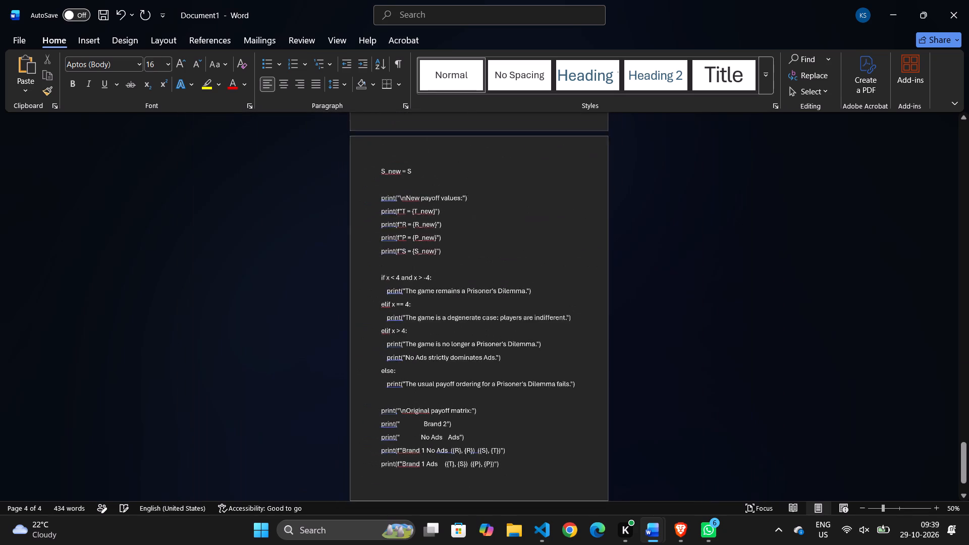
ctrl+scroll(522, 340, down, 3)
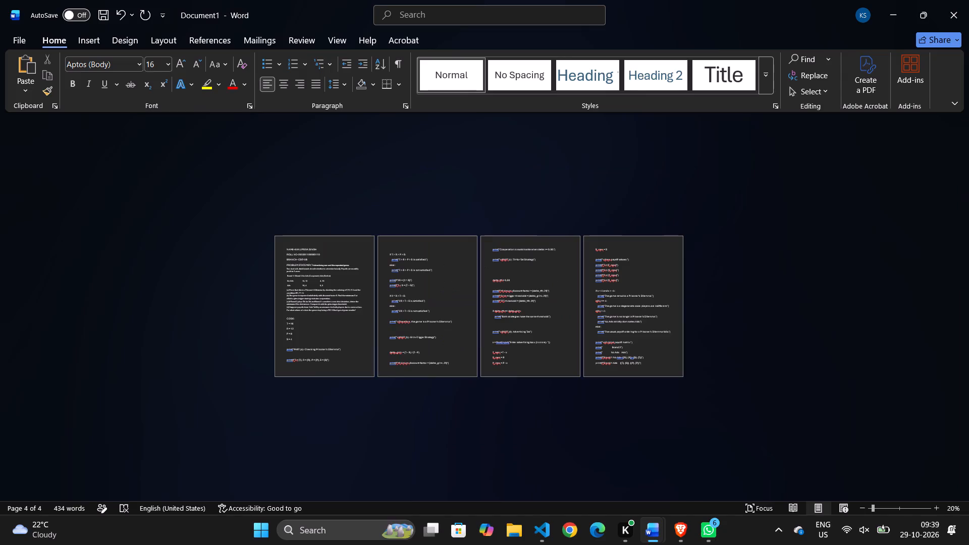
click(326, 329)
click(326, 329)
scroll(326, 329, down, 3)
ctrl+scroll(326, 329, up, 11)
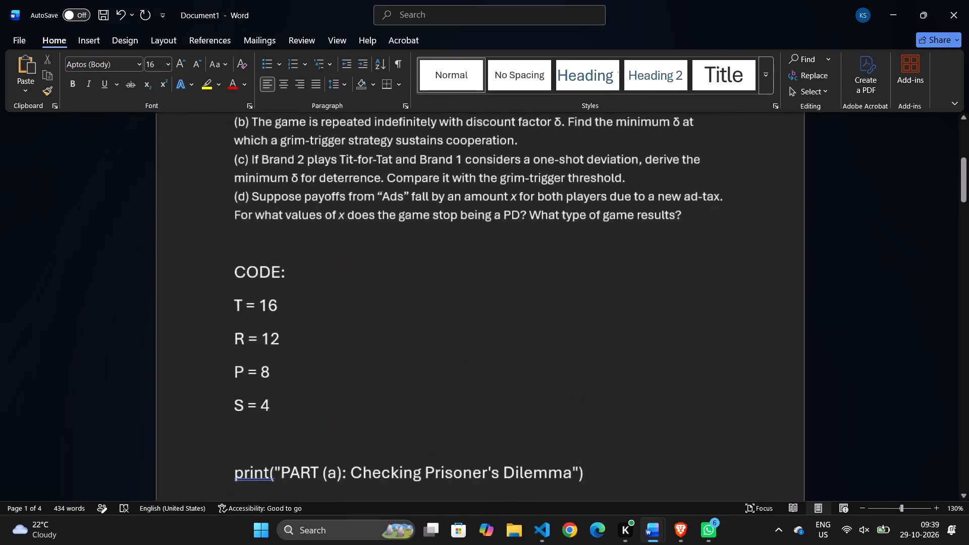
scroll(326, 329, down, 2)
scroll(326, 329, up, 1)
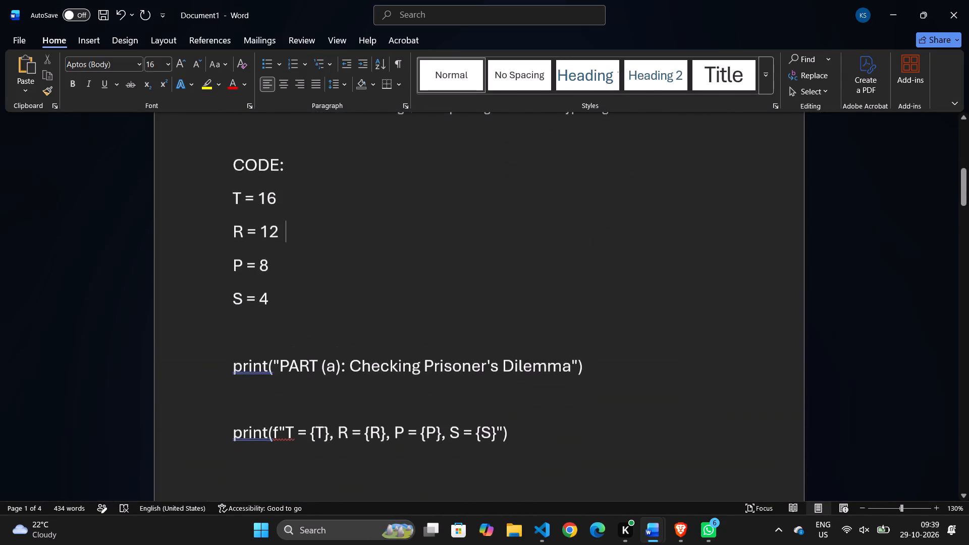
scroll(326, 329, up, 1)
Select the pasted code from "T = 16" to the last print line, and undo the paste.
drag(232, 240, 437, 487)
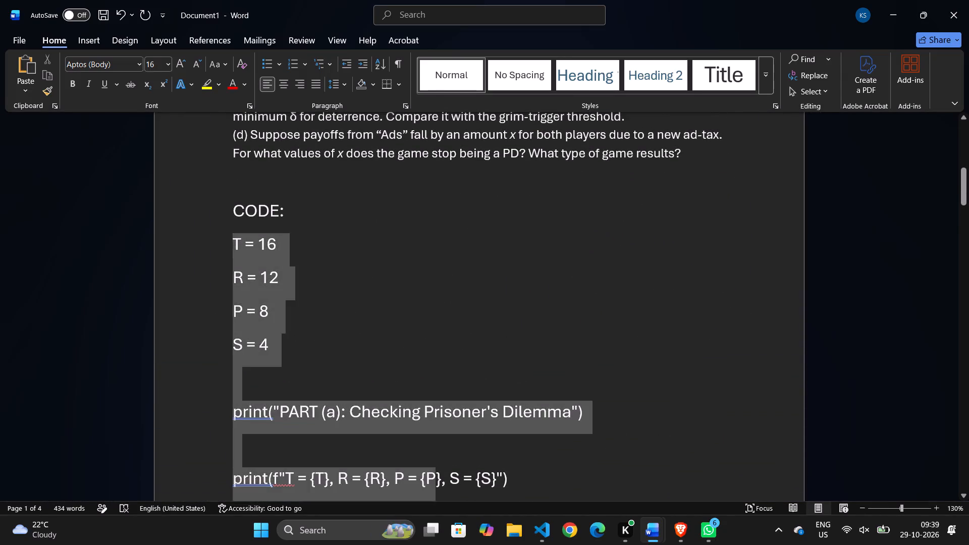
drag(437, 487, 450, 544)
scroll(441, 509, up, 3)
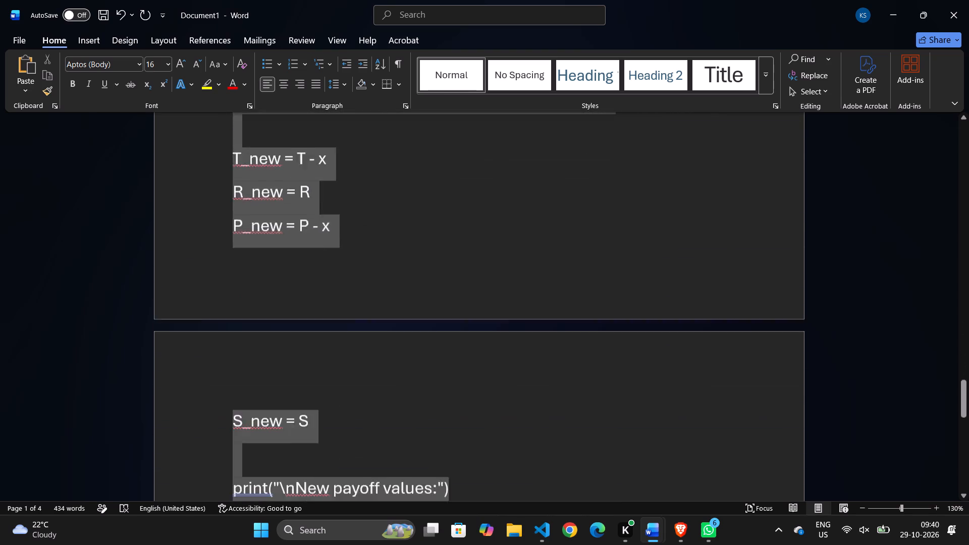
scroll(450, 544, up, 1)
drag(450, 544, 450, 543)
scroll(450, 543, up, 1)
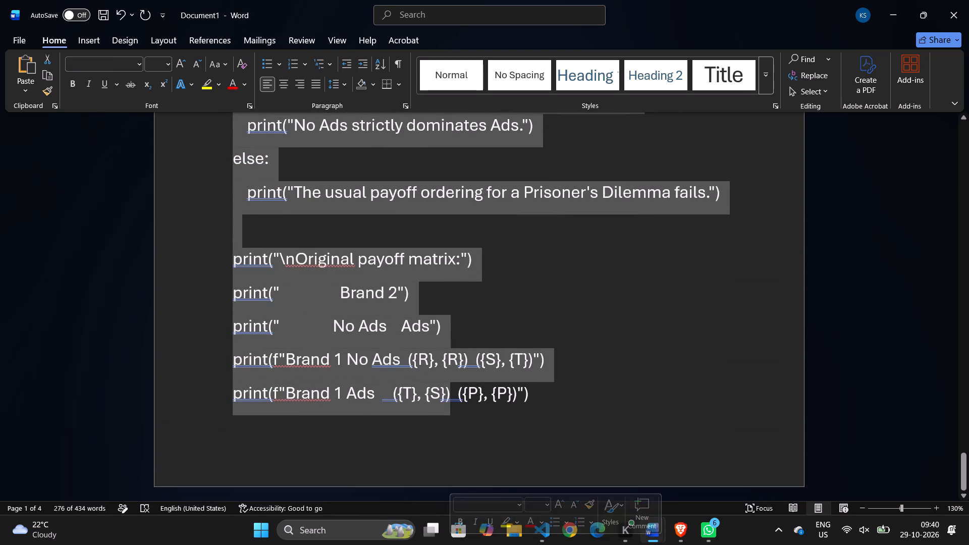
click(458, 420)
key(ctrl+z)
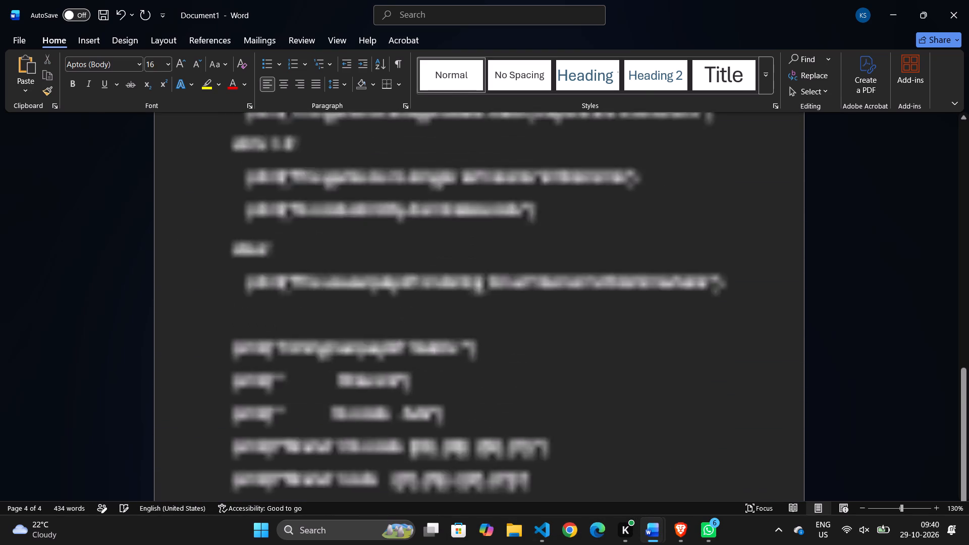
Set the font size of the empty line below the "CODE:" heading to 12.
scroll(458, 420, up, 1)
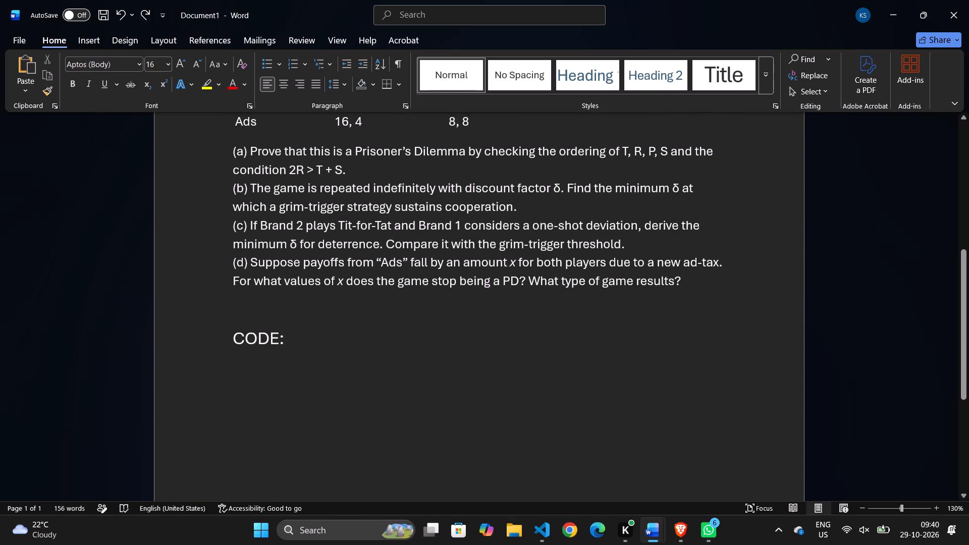
right_click(458, 420)
click(554, 440)
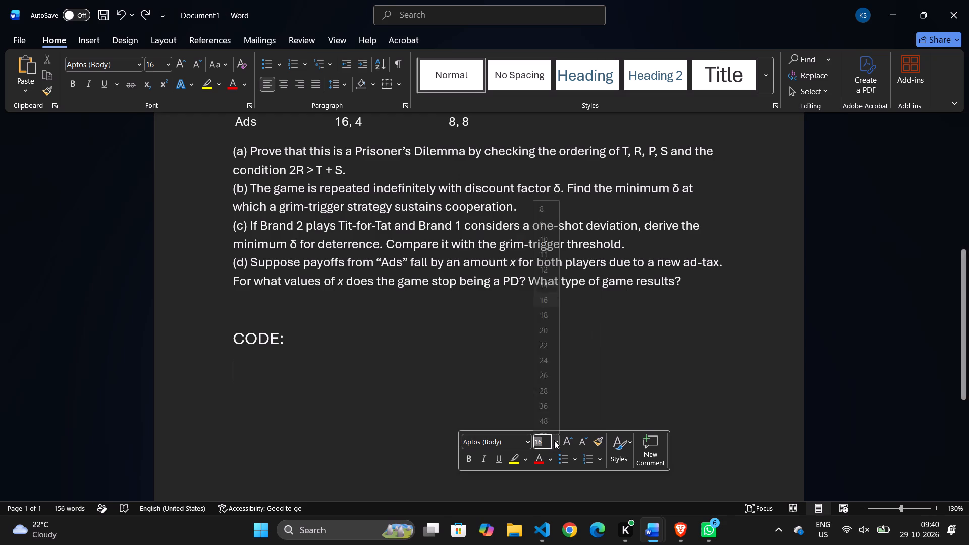
click(552, 260)
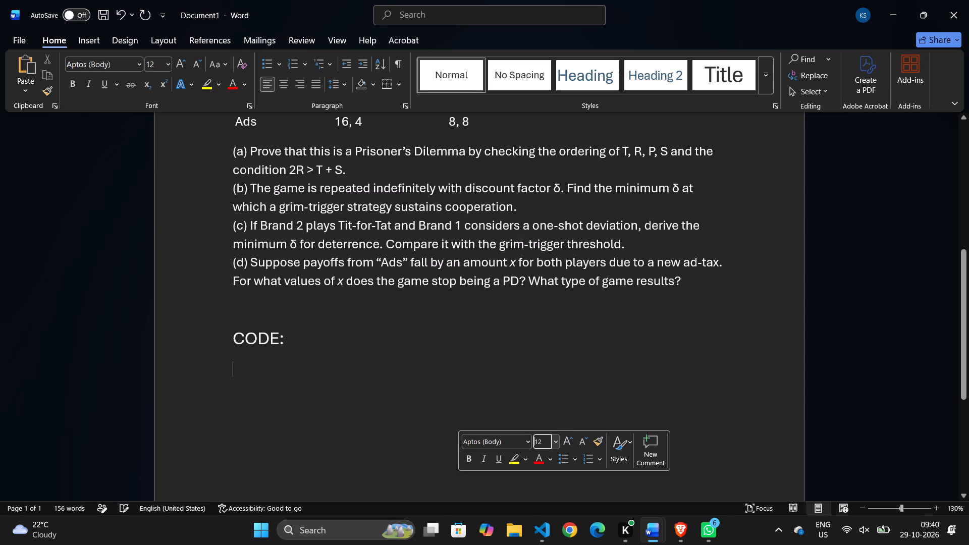
Paste the copied Python code on the empty line below the "CODE:" heading.
key(ctrl+v)
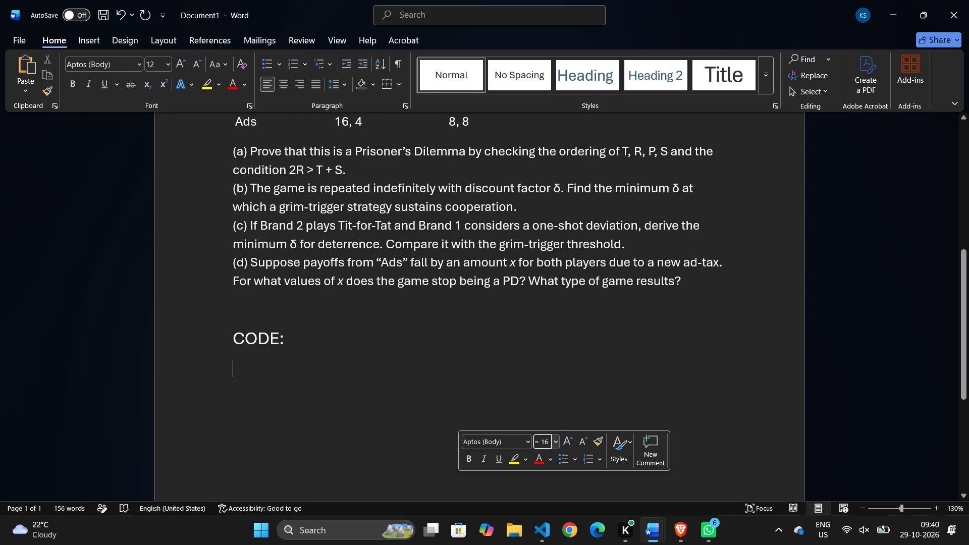
click(393, 392)
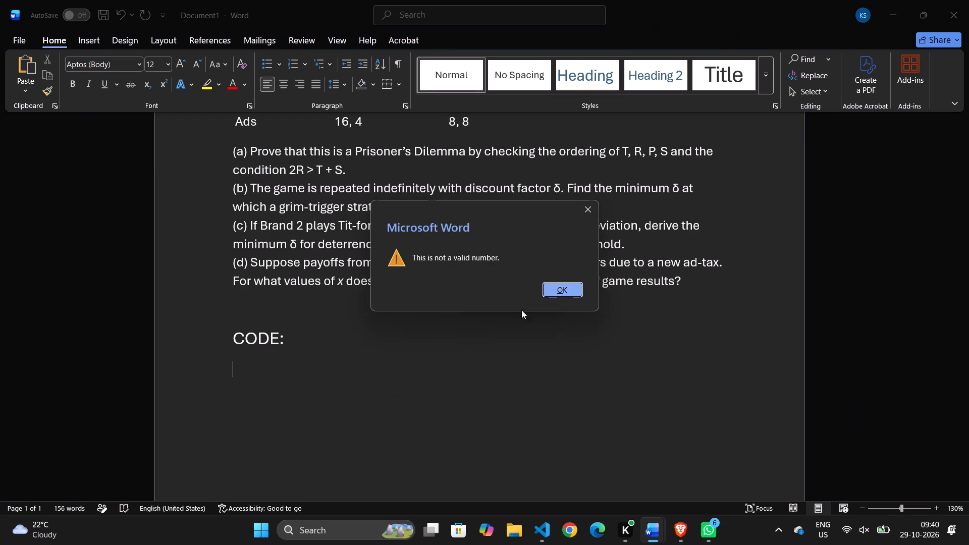
click(569, 293)
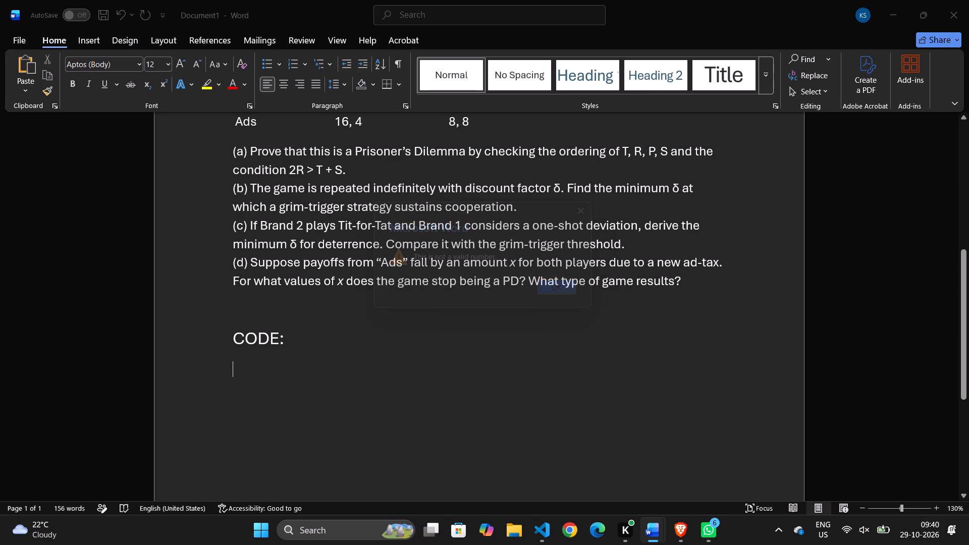
key(ctrl+v)
key(ctrl+v)
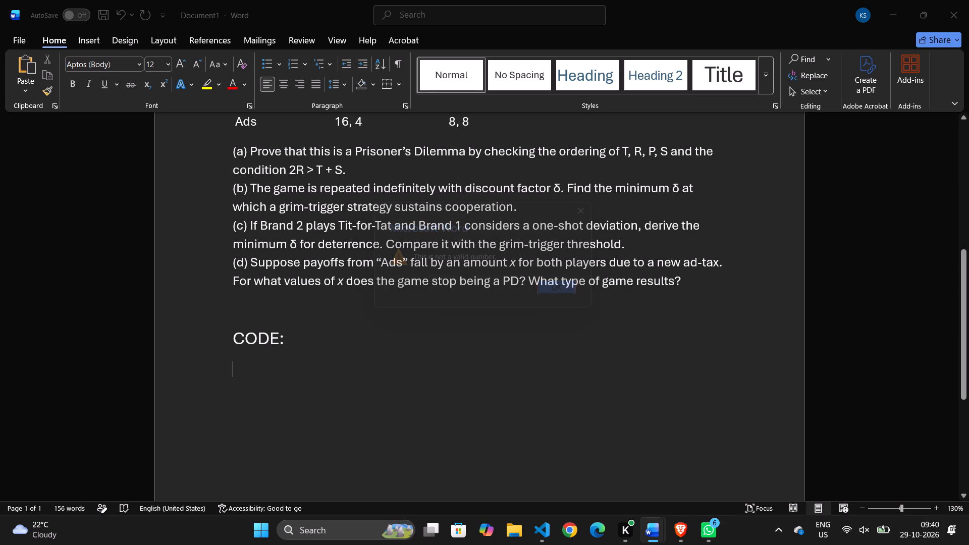
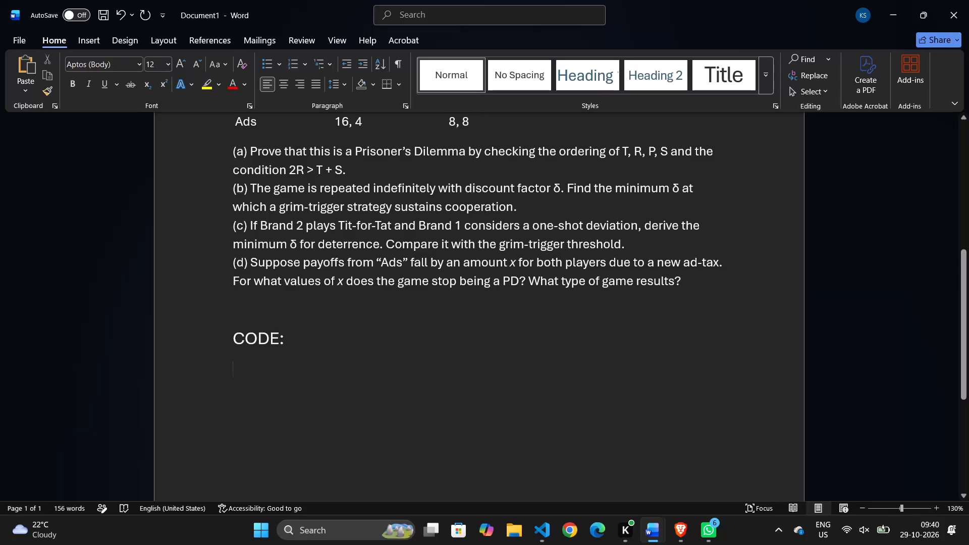
Paste the copied Python code on the empty line below the "CODE:" heading.
right_click(357, 375)
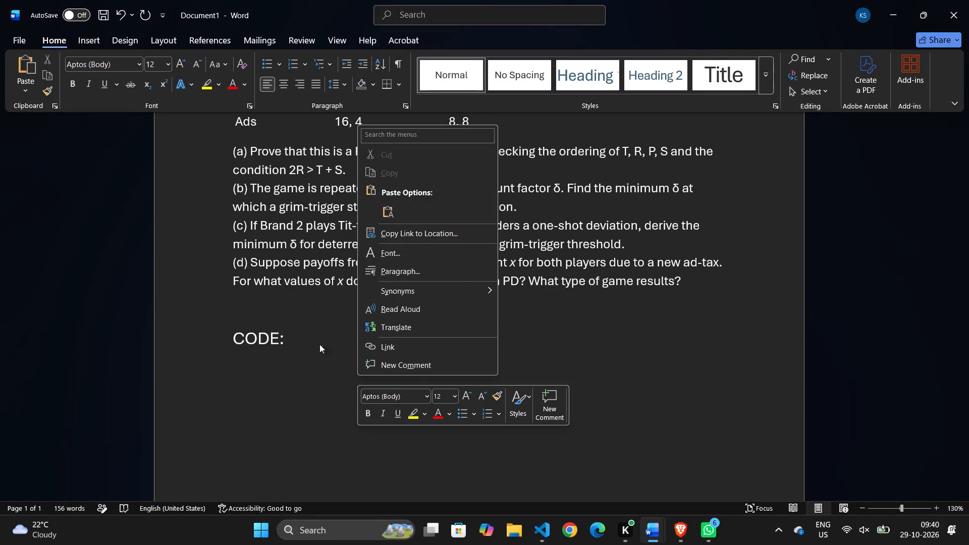
click(311, 369)
key(ctrl+v)
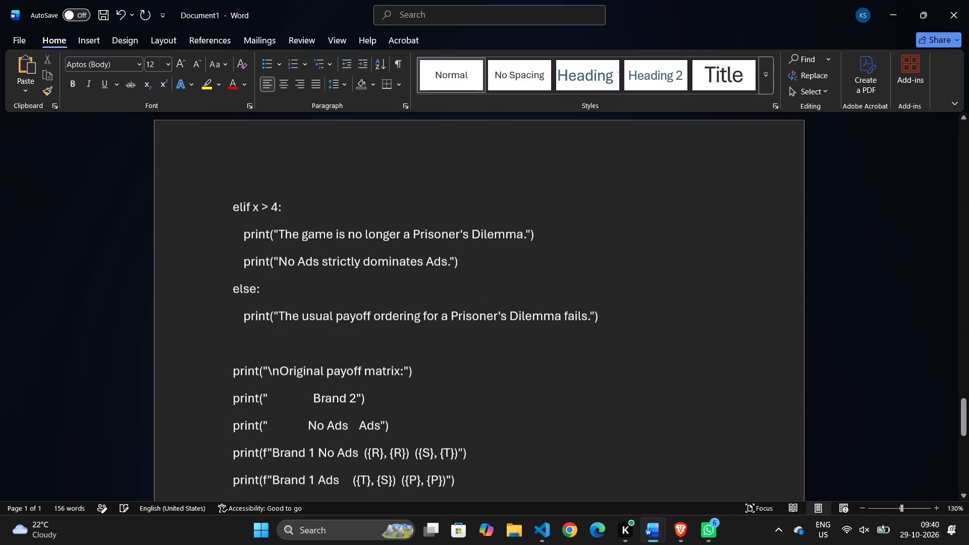
Look over the pasted code from the "CODE:" heading down to the last print line.
scroll(311, 369, up, 8)
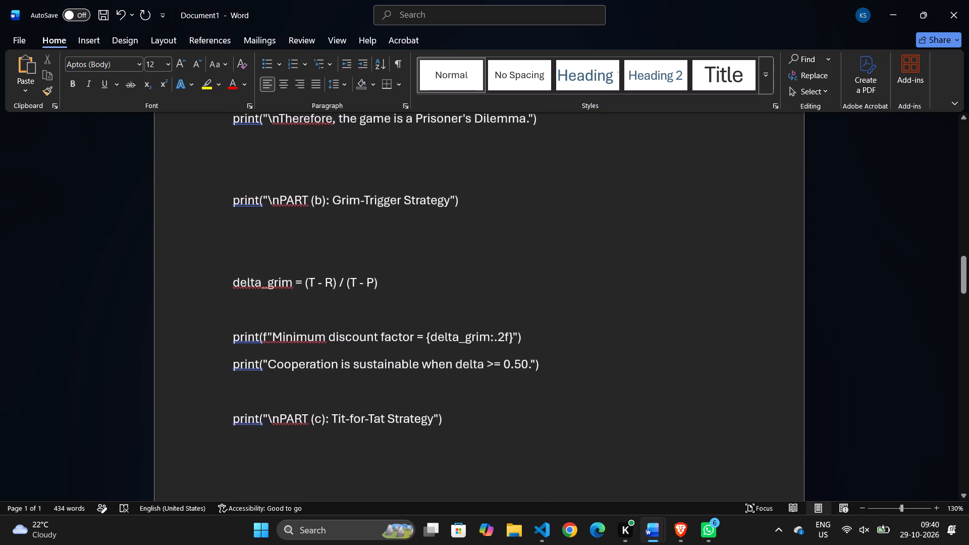
scroll(311, 369, up, 6)
scroll(311, 369, down, 2)
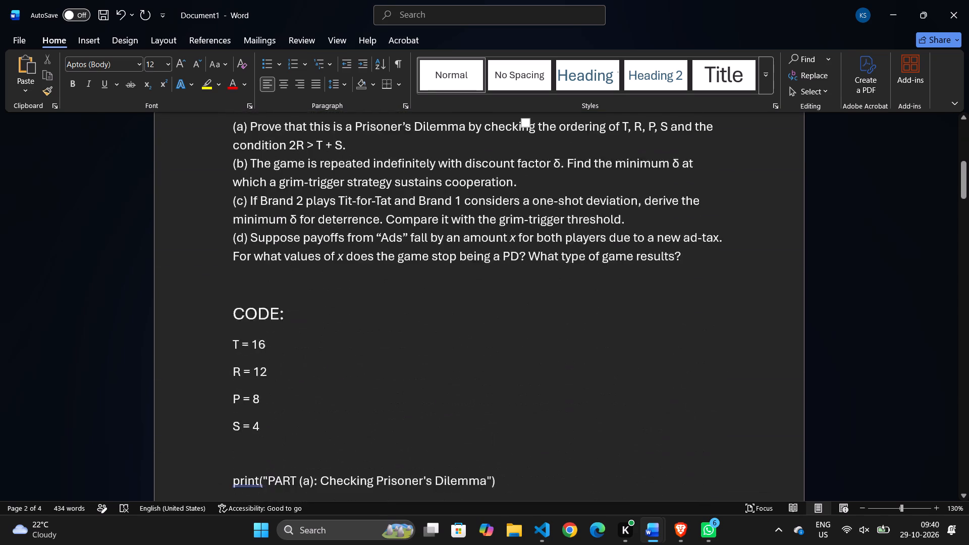
scroll(311, 369, down, 11)
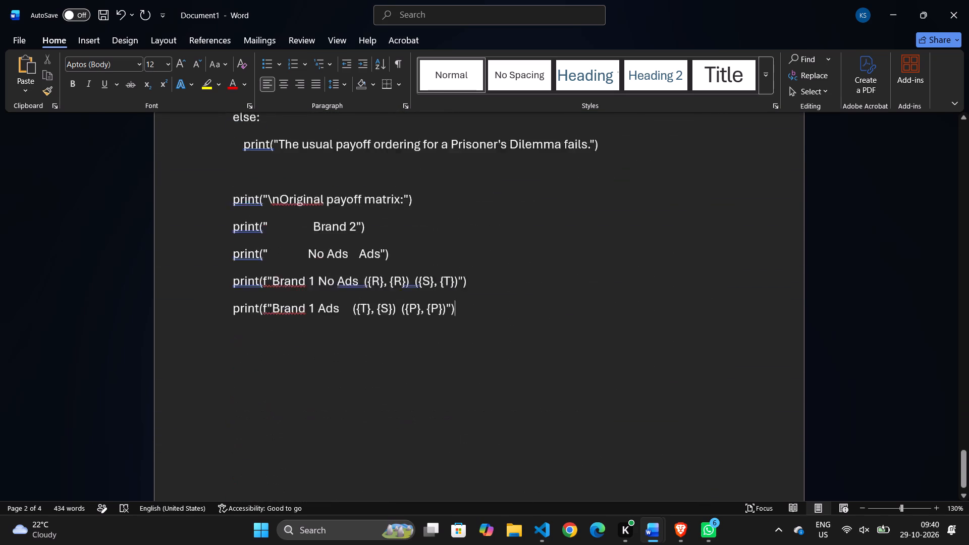
scroll(311, 369, down, 2)
Add two new lines after the last print line of the pasted code.
click(341, 295)
scroll(341, 295, up, 1)
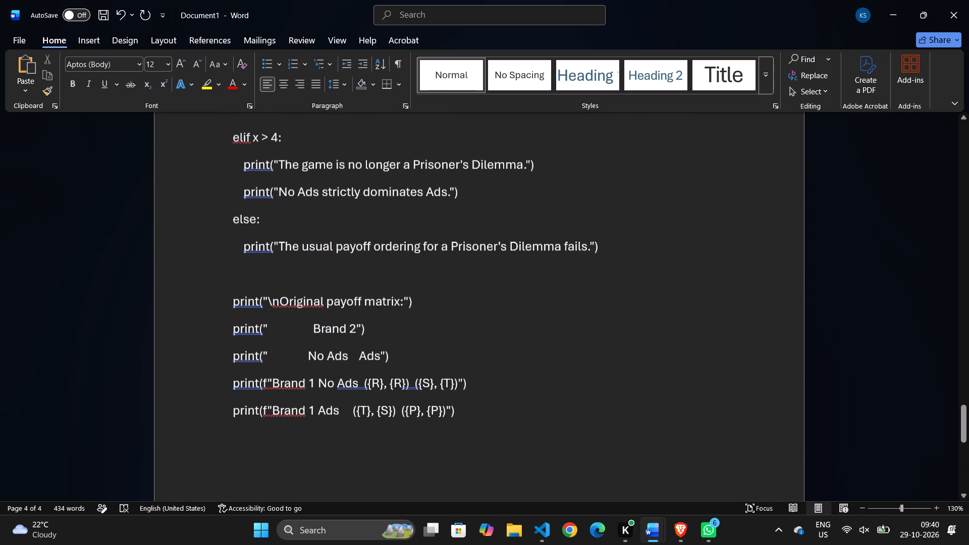
click(271, 445)
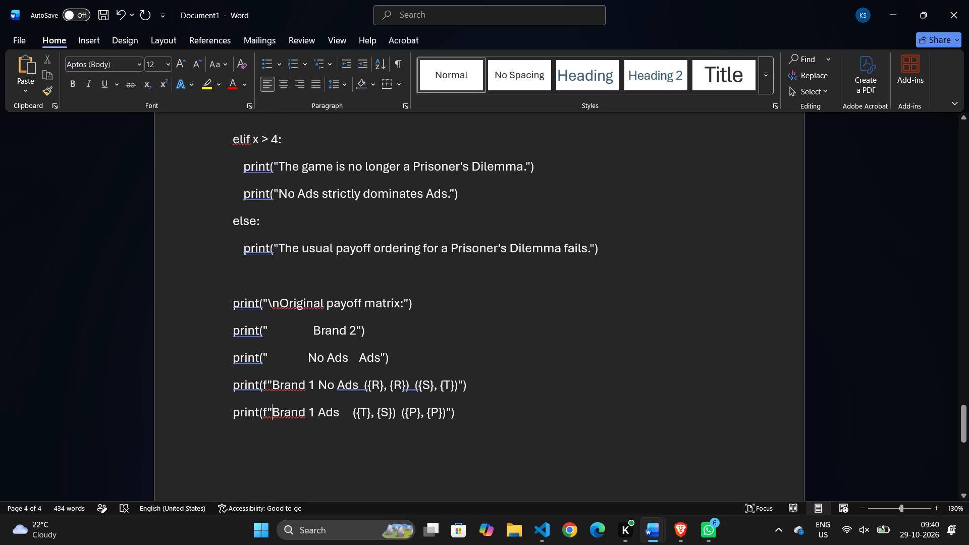
click(461, 415)
key(Return)
key(Return)
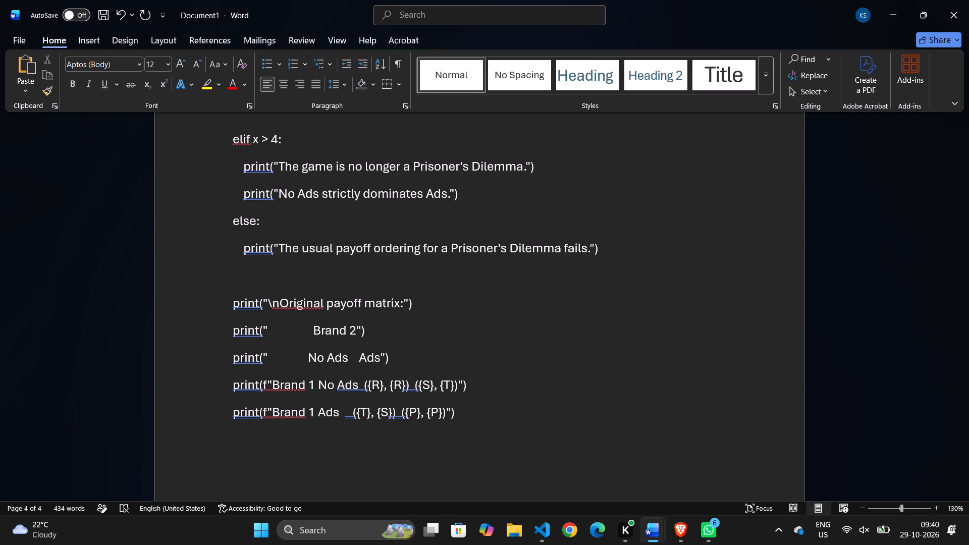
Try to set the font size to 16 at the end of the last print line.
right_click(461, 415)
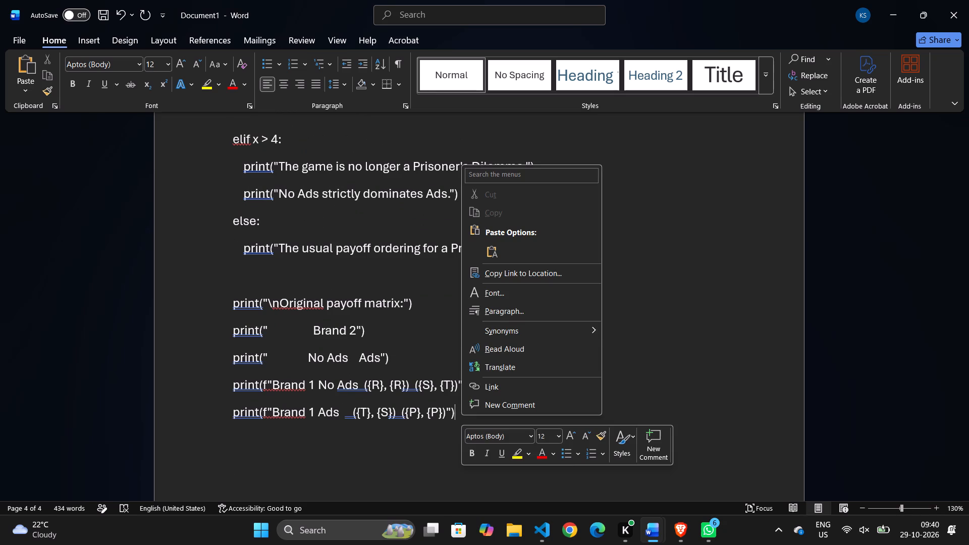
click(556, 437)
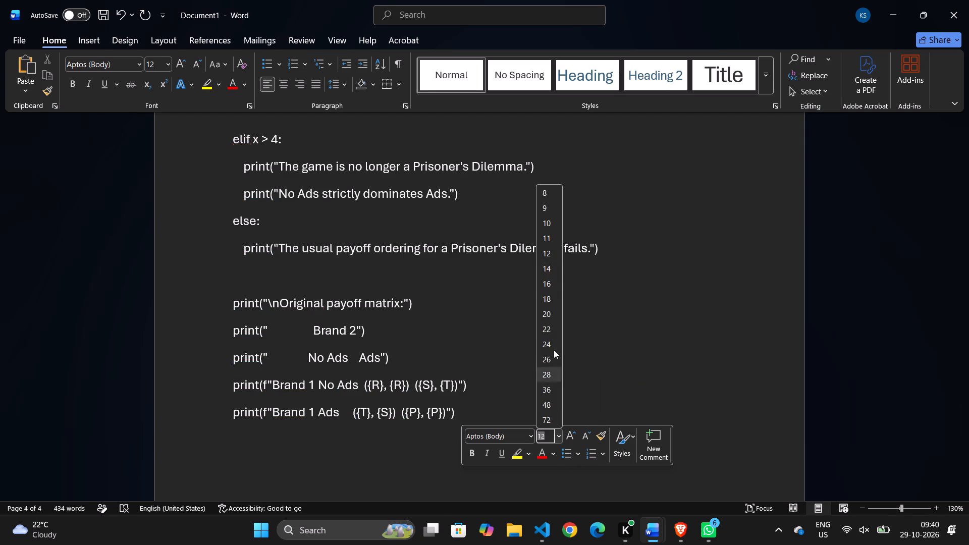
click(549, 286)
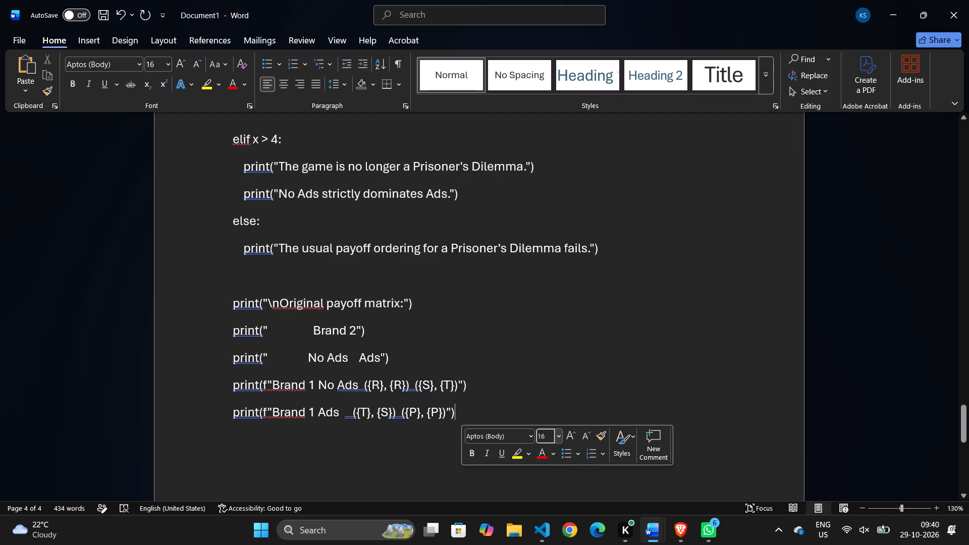
Enter the heading "OUTPUT:" on the second new line below the code and start a new line under it.
click(343, 462)
text(OUTPUT:)
key(Return)
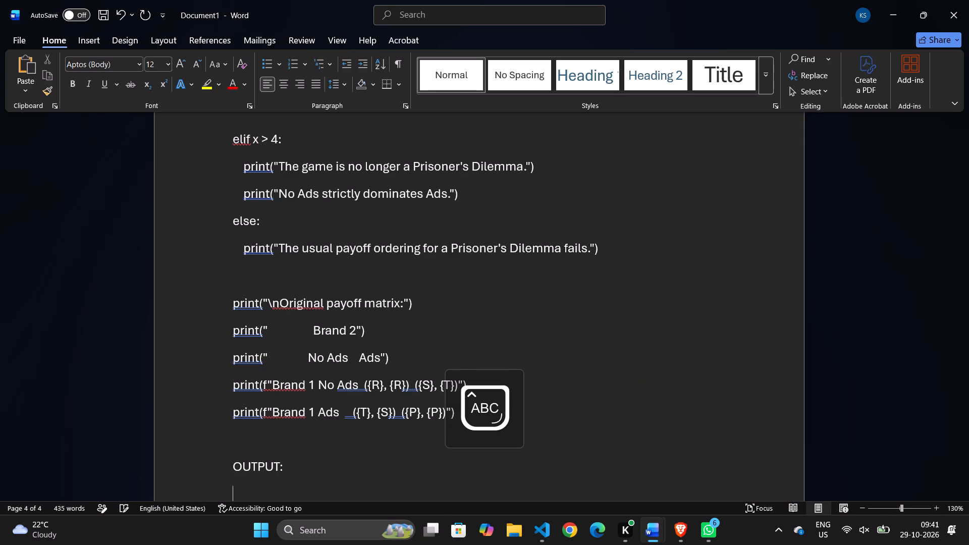
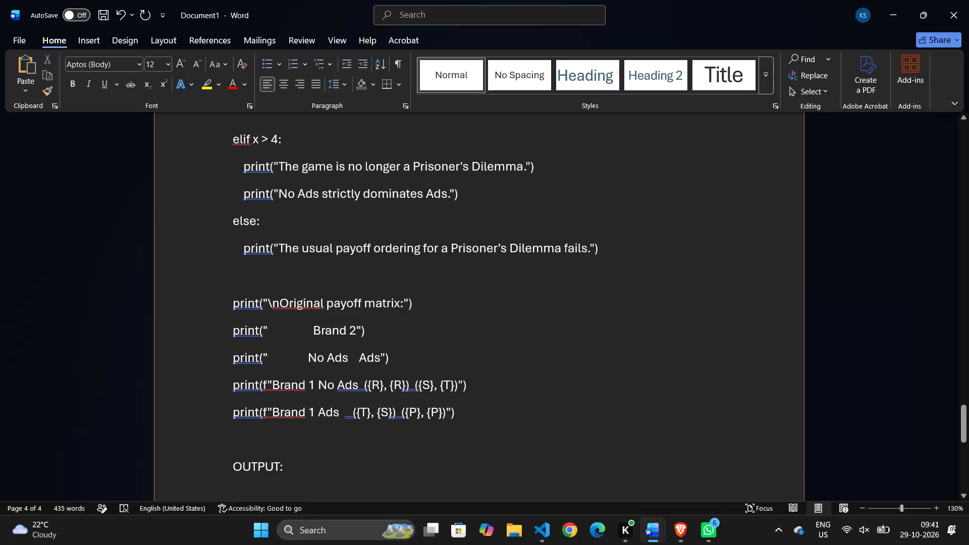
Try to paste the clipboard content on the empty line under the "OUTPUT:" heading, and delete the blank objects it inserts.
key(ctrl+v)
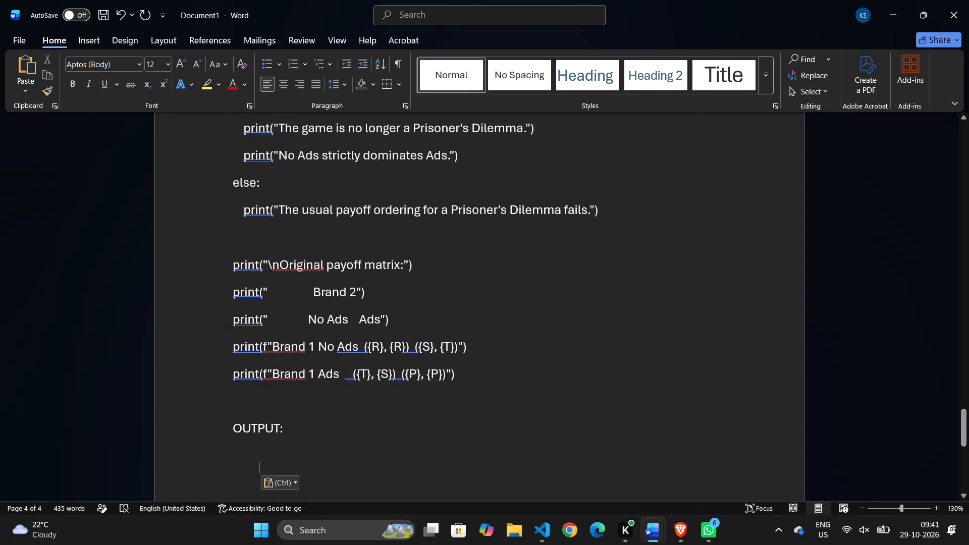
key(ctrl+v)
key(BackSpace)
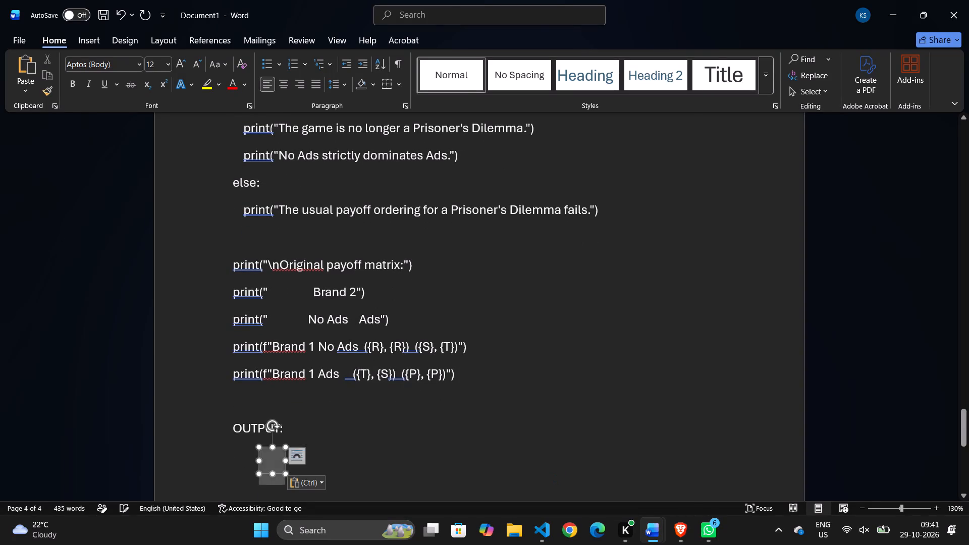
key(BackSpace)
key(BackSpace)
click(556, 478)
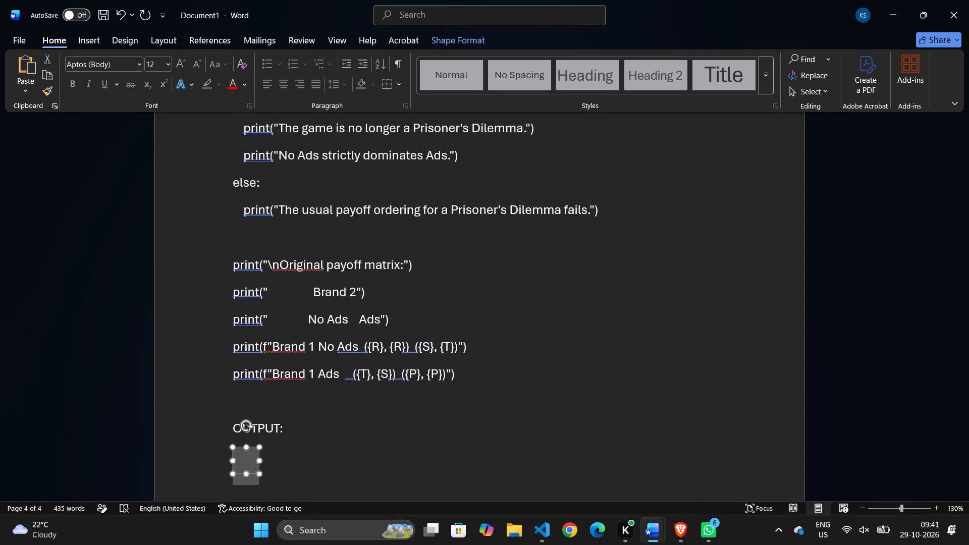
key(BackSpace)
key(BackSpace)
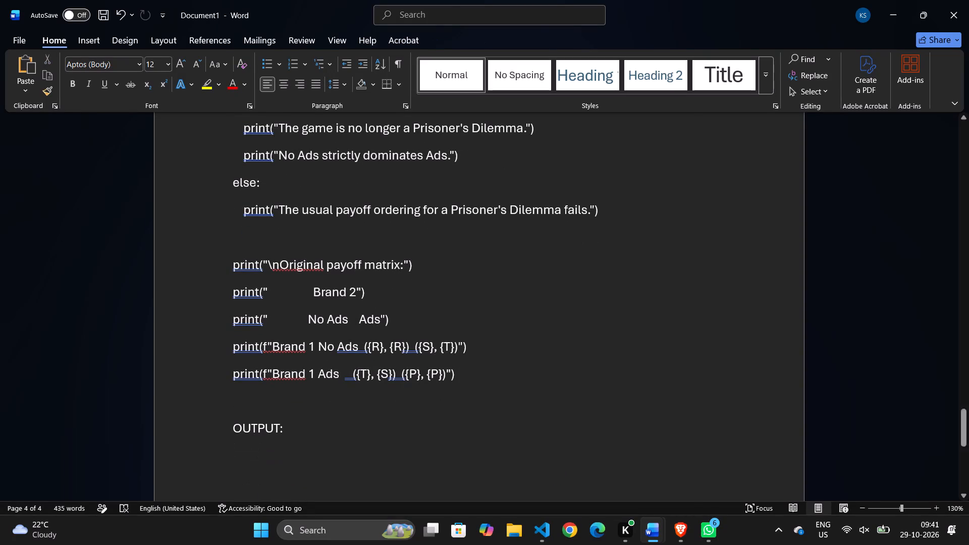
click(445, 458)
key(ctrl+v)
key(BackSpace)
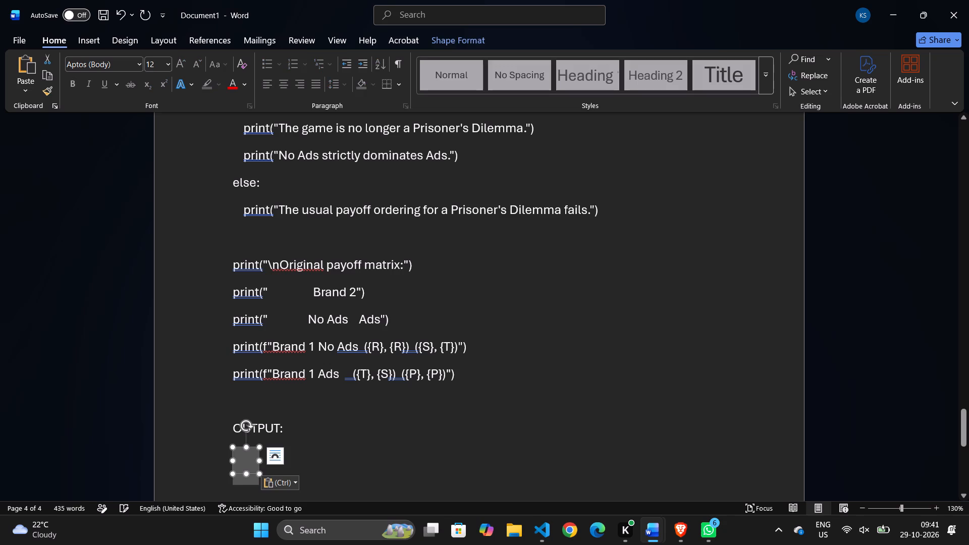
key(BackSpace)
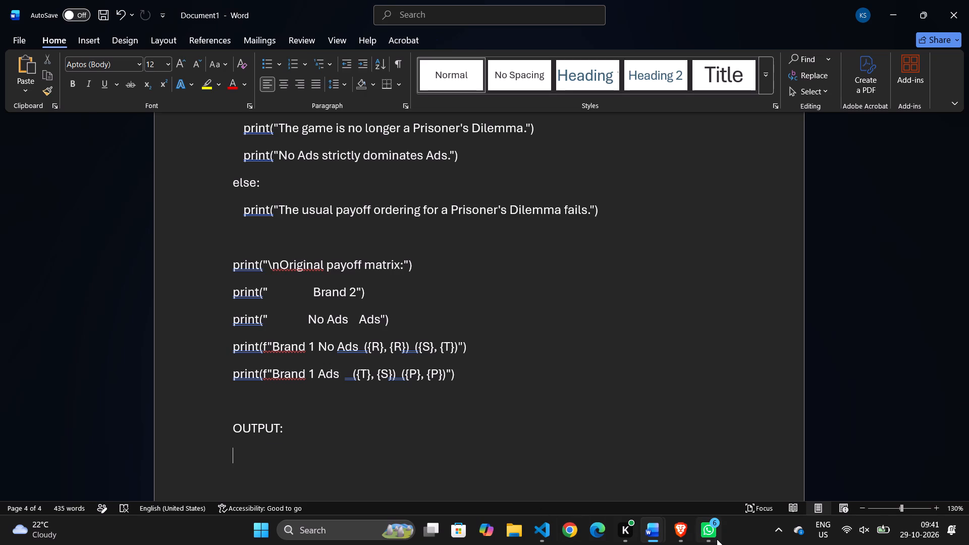
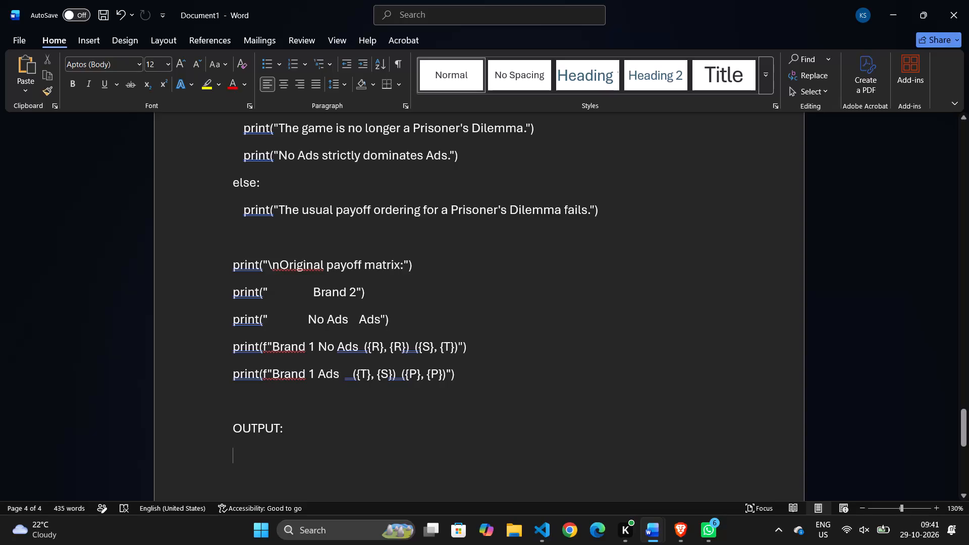
Insert a picture on the empty line under the "OUTPUT:" heading.
click(85, 36)
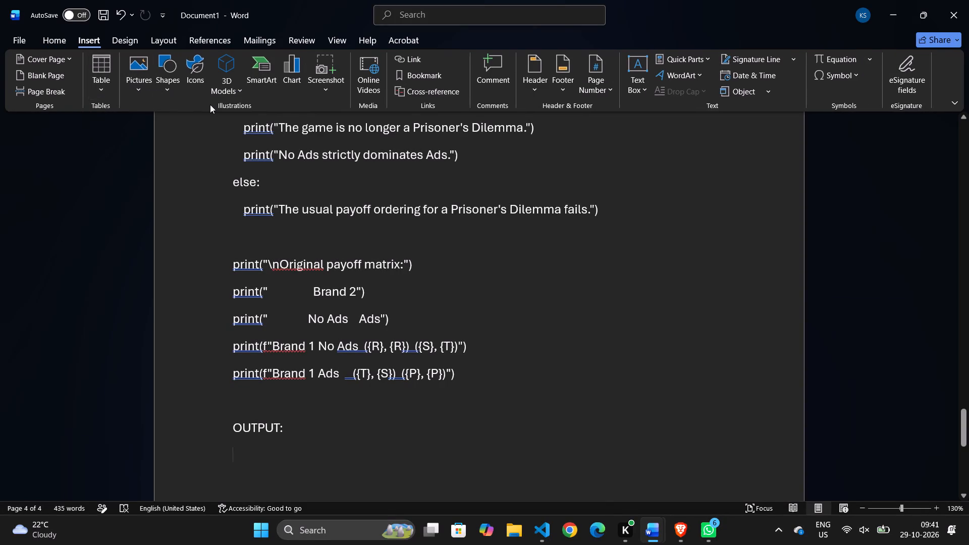
double_click(142, 70)
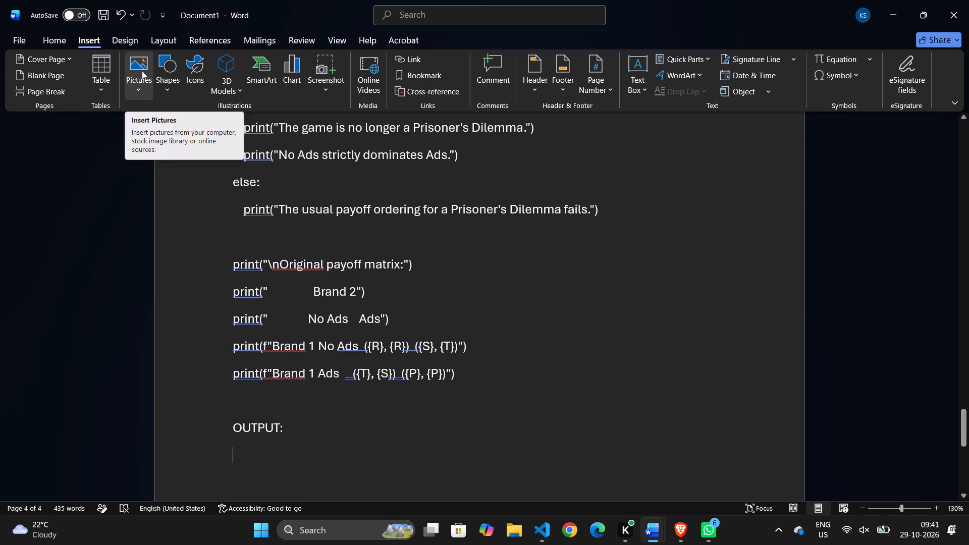
Insert the picture "WhatsApp Image 2026-10-29 at 09.36.11" from this device's Downloads folder under the "OUTPUT:" heading.
click(139, 84)
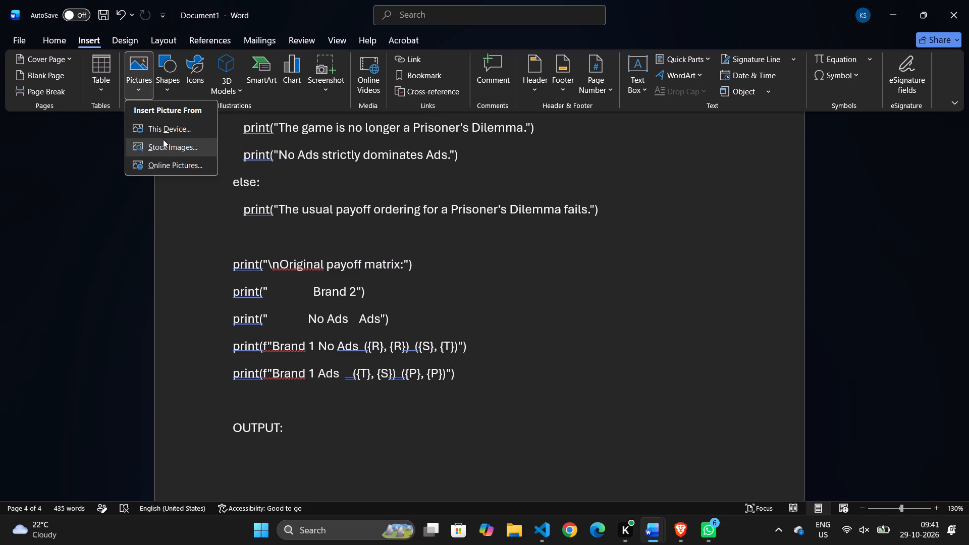
click(163, 136)
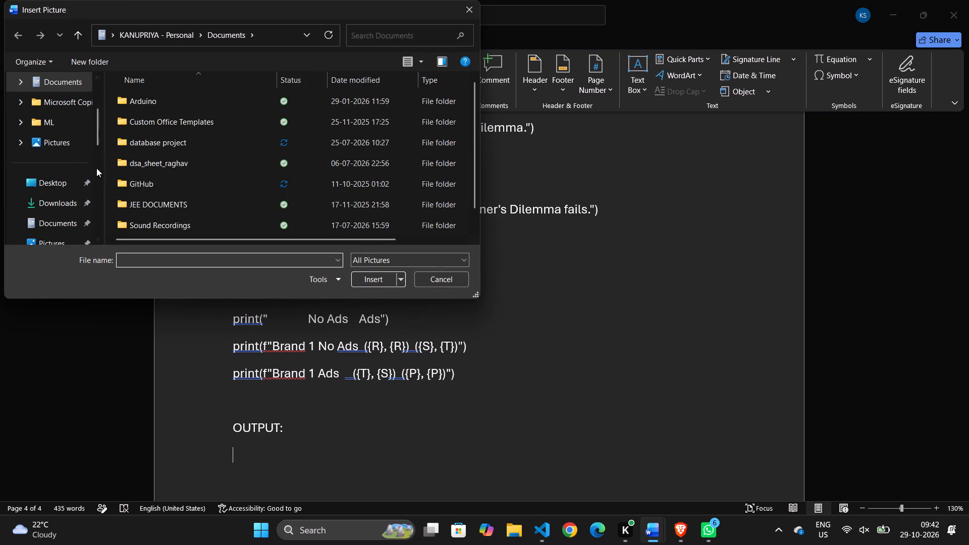
double_click(80, 199)
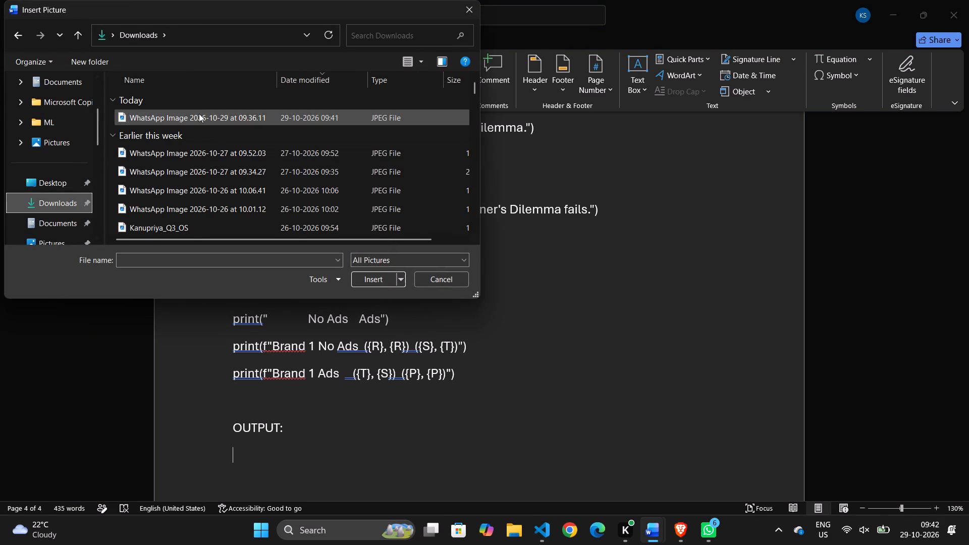
double_click(199, 114)
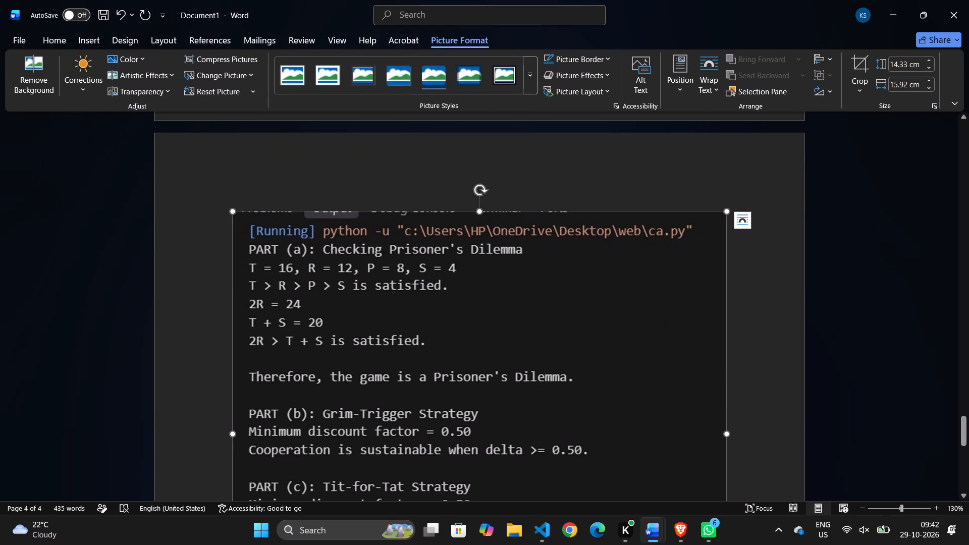
click(758, 360)
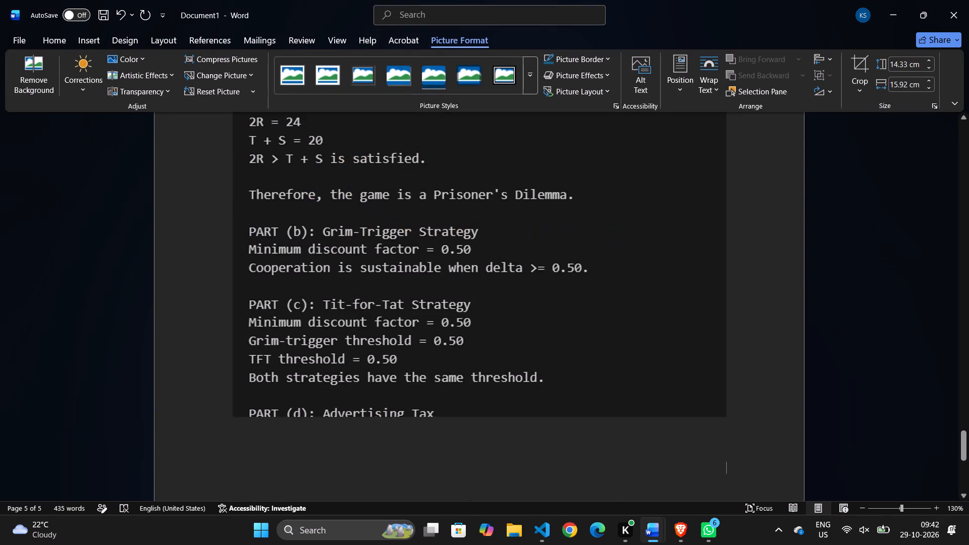
Start saving the assignment document as a new file.
scroll(758, 360, down, 4)
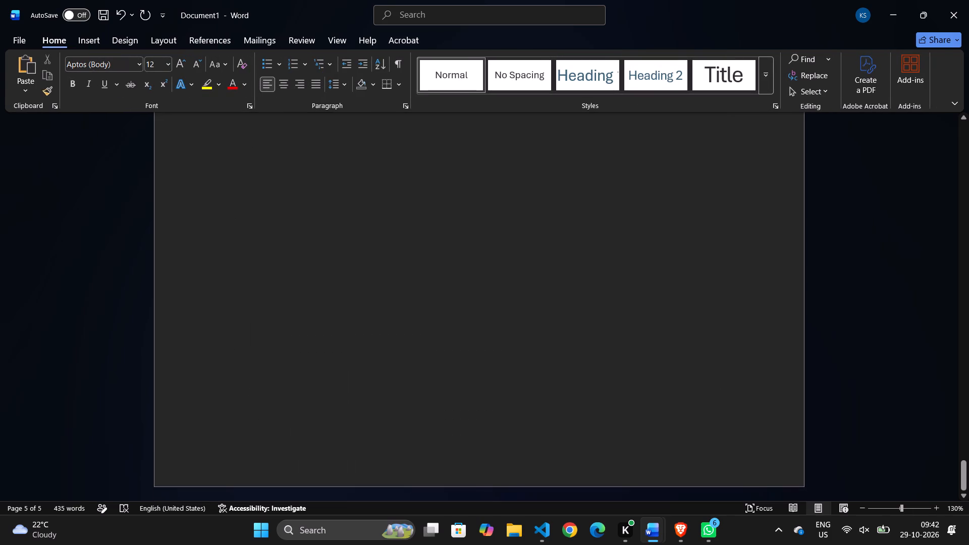
scroll(758, 360, down, 2)
scroll(758, 360, up, 10)
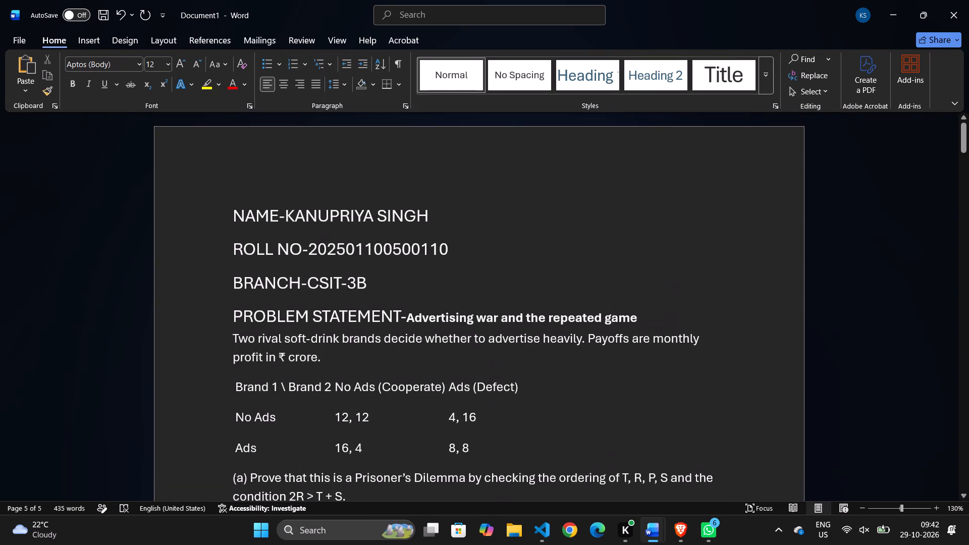
key(ctrl+s)
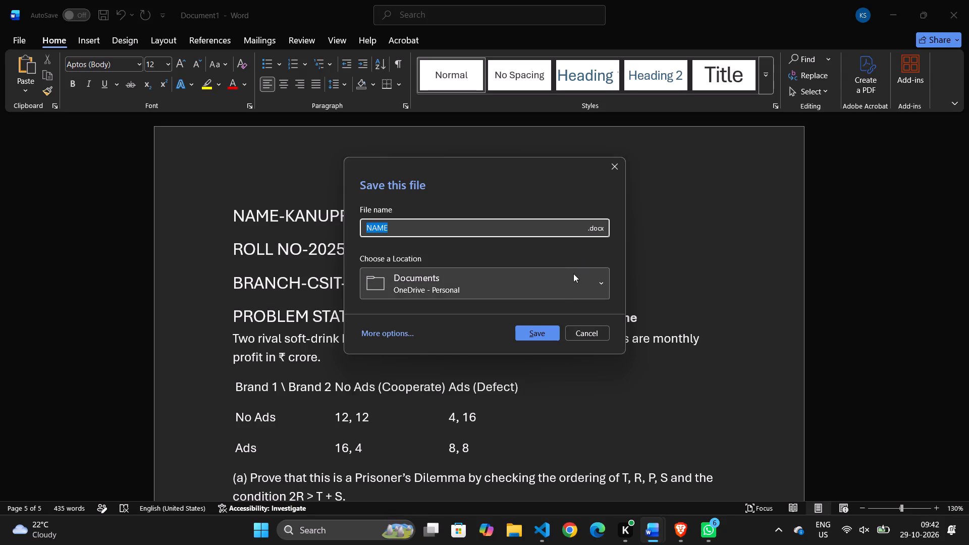
Dismiss the quick save prompt and set up saving the document through Save As with PDF as the file type.
click(179, 180)
click(619, 158)
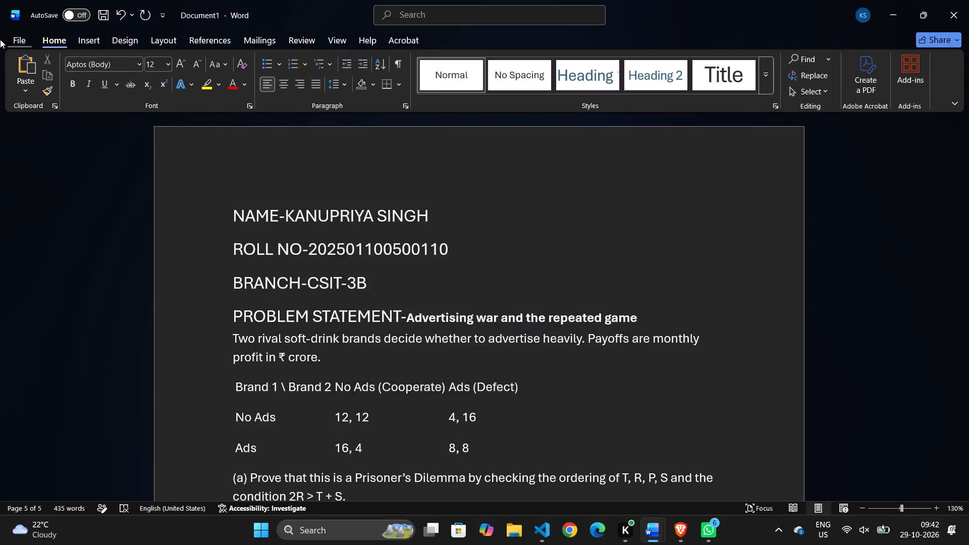
click(14, 39)
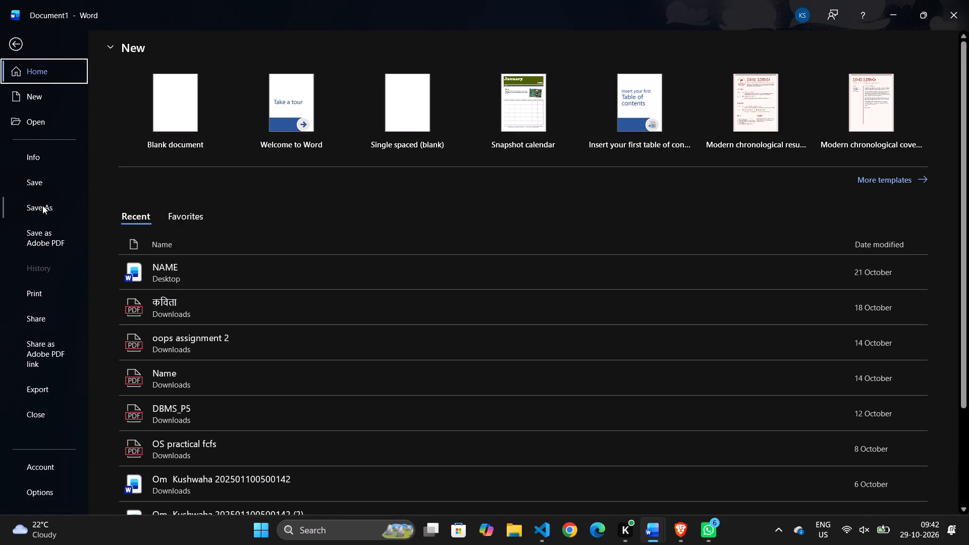
click(42, 205)
click(171, 329)
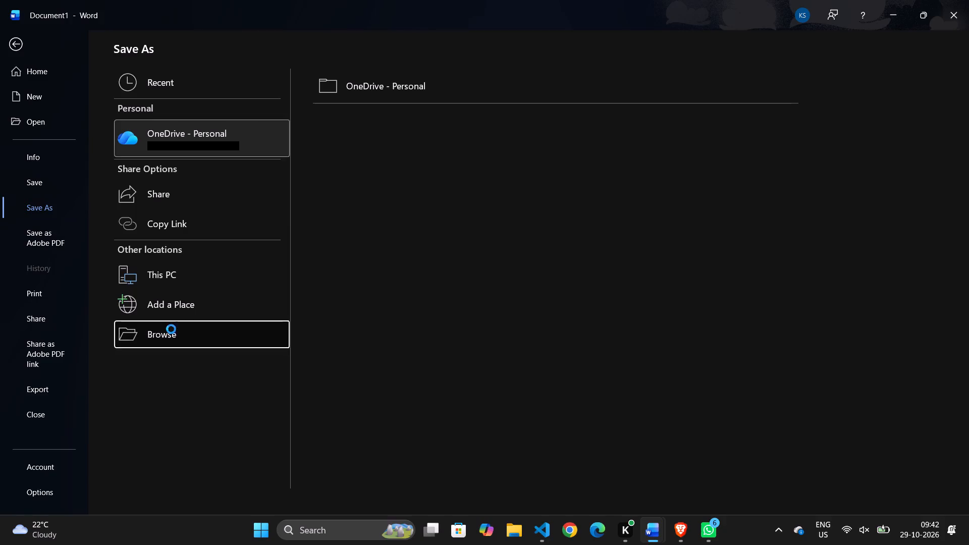
click(193, 228)
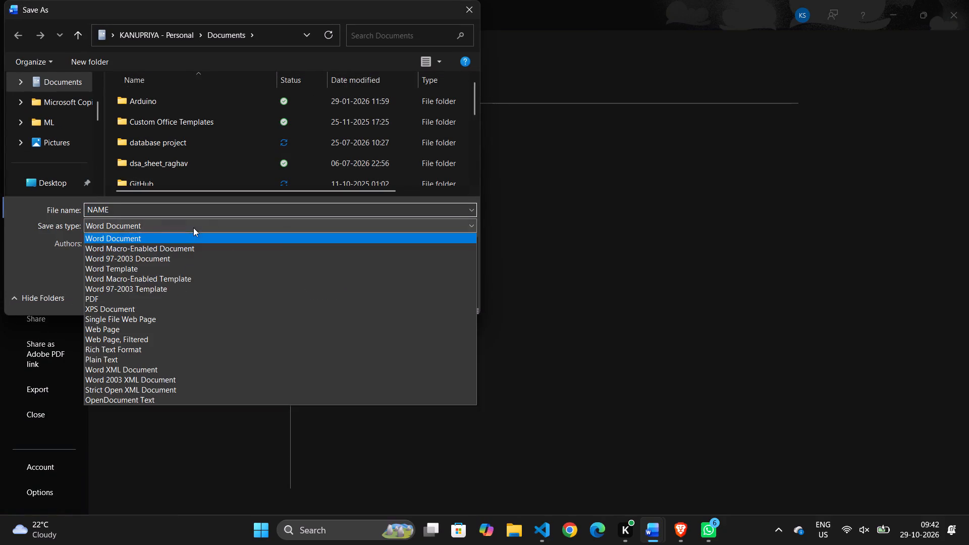
click(160, 294)
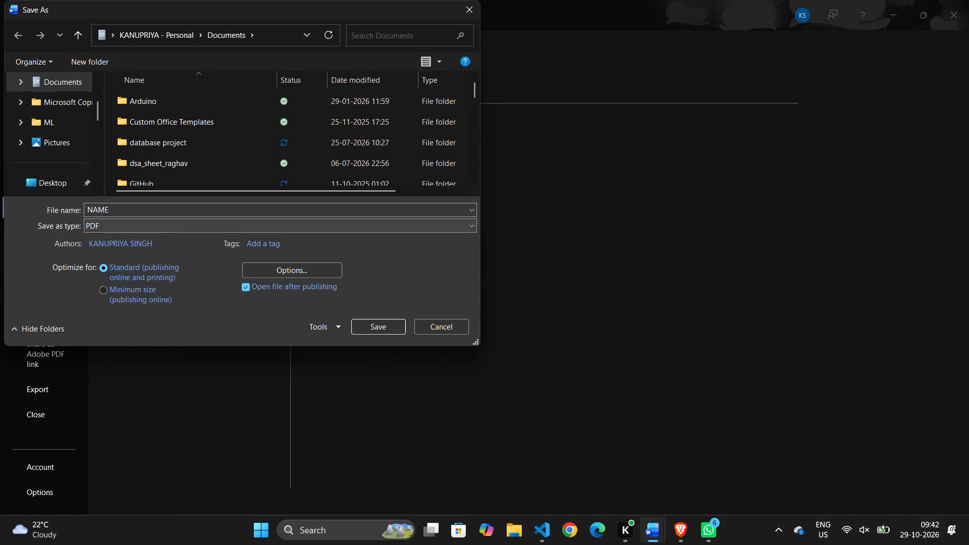
Name the PDF with the student's first name, the roll number, AI and CA, separated by underscores.
click(169, 213)
key(BackSpace)
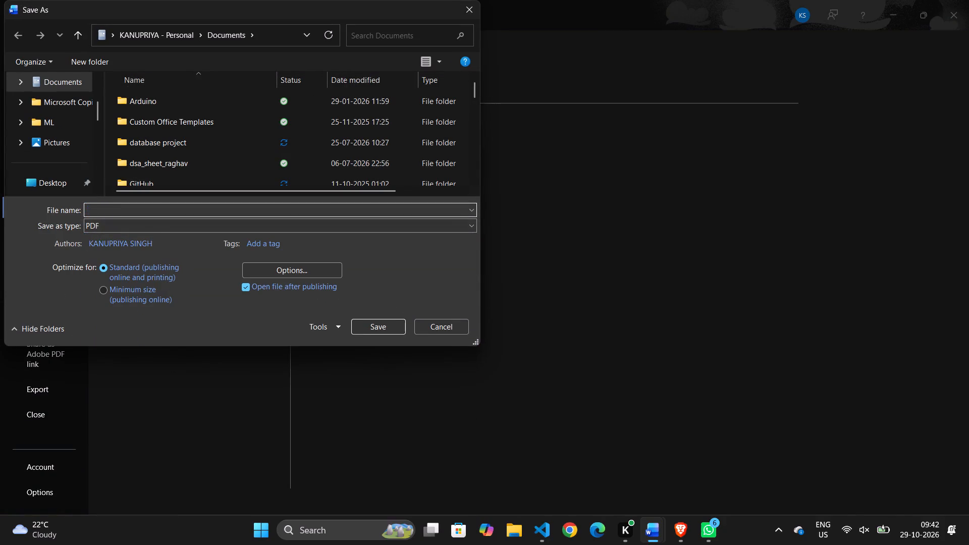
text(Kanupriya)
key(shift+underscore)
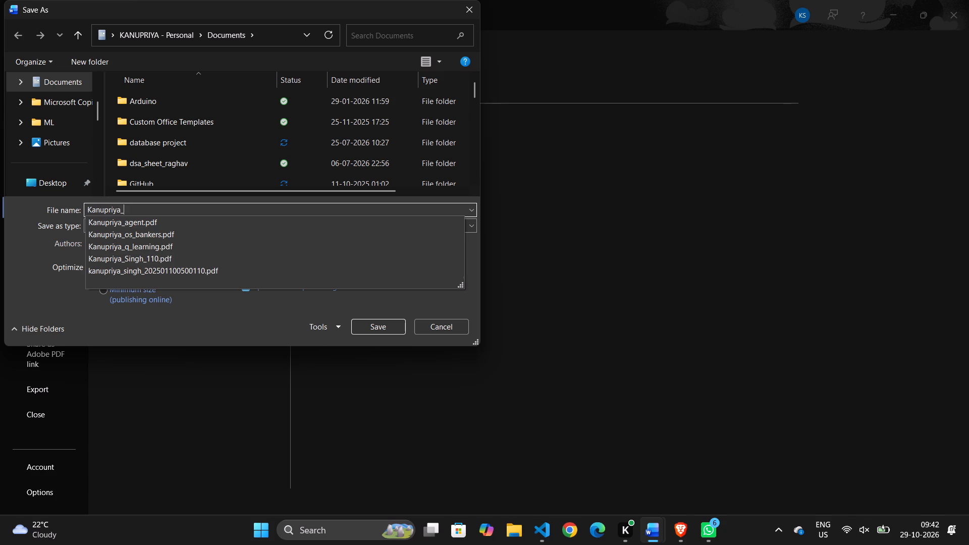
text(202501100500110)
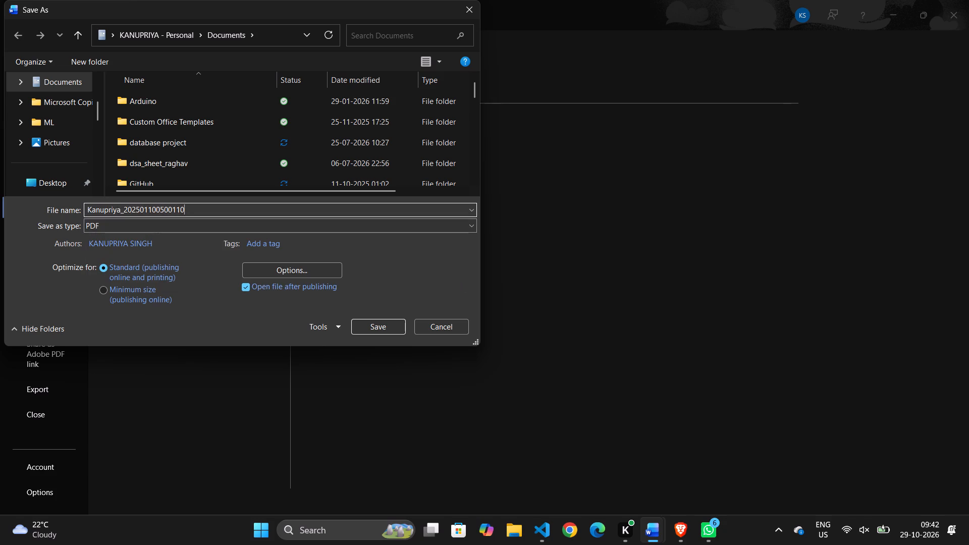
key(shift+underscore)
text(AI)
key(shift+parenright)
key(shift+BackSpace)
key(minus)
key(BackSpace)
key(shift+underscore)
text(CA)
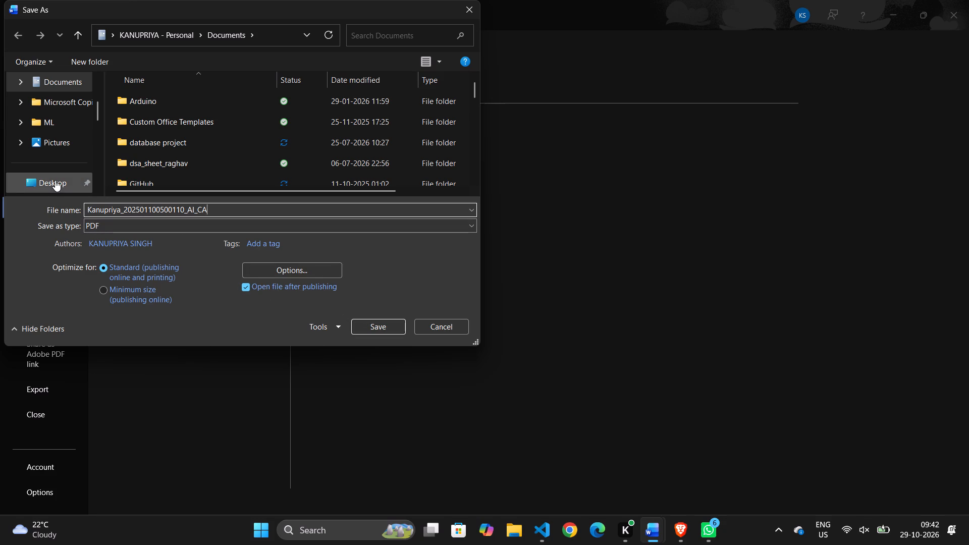
Choose the Downloads folder as the save location for the PDF.
scroll(55, 180, down, 1)
scroll(56, 157, up, 1)
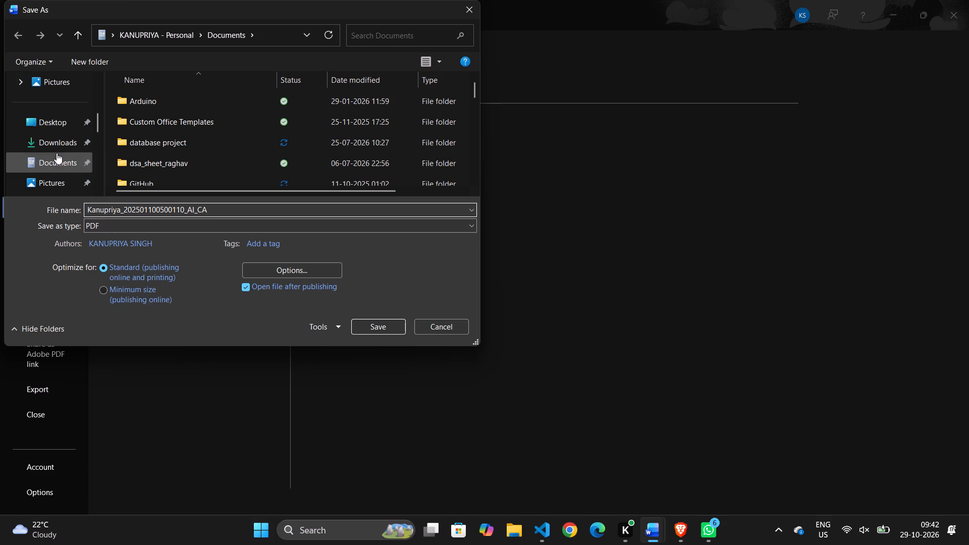
double_click(57, 150)
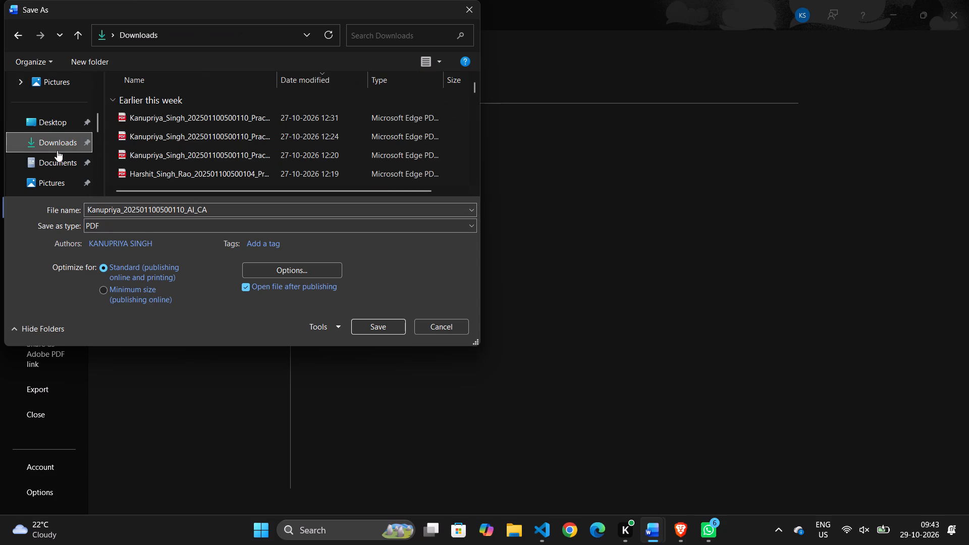
Add the student's surname and an underscore before the roll number in the file name, and save the PDF.
click(125, 209)
click(123, 212)
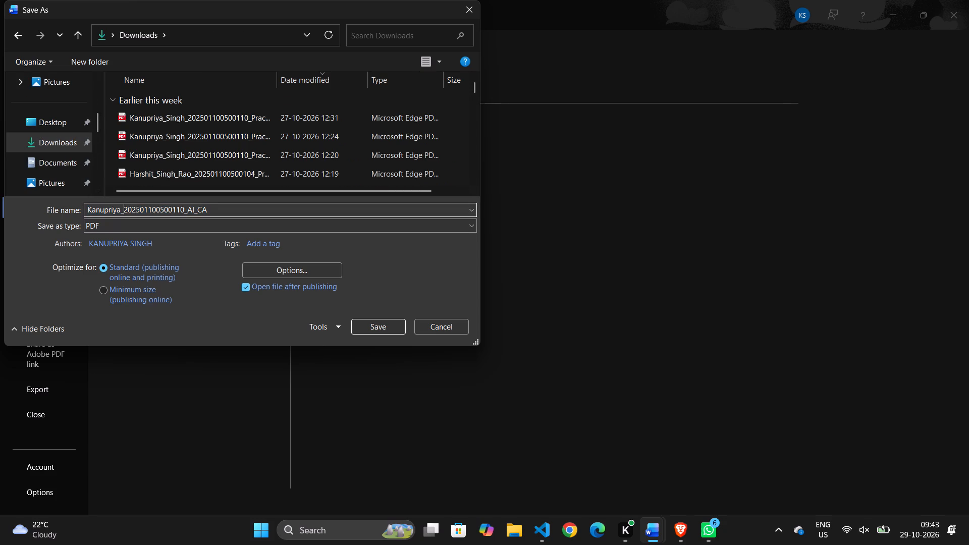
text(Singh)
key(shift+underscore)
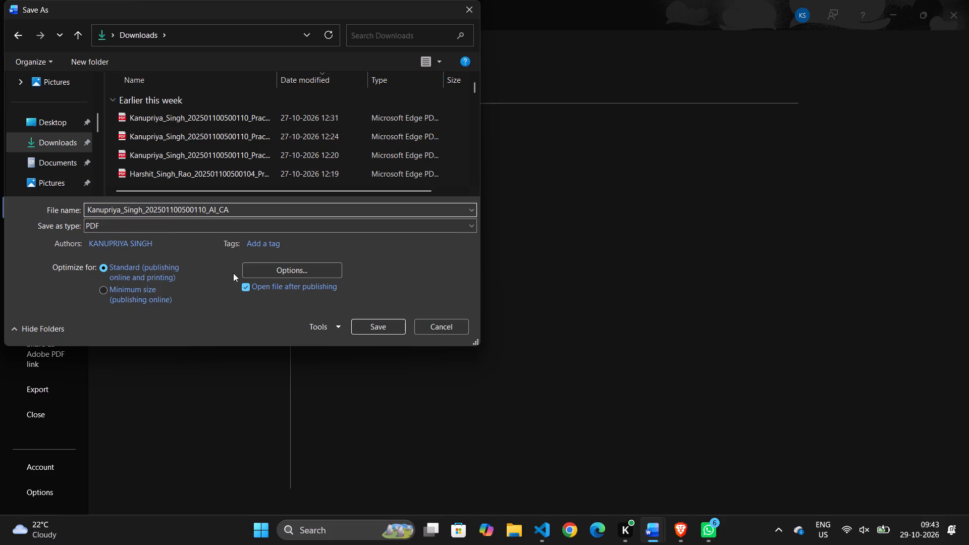
click(376, 328)
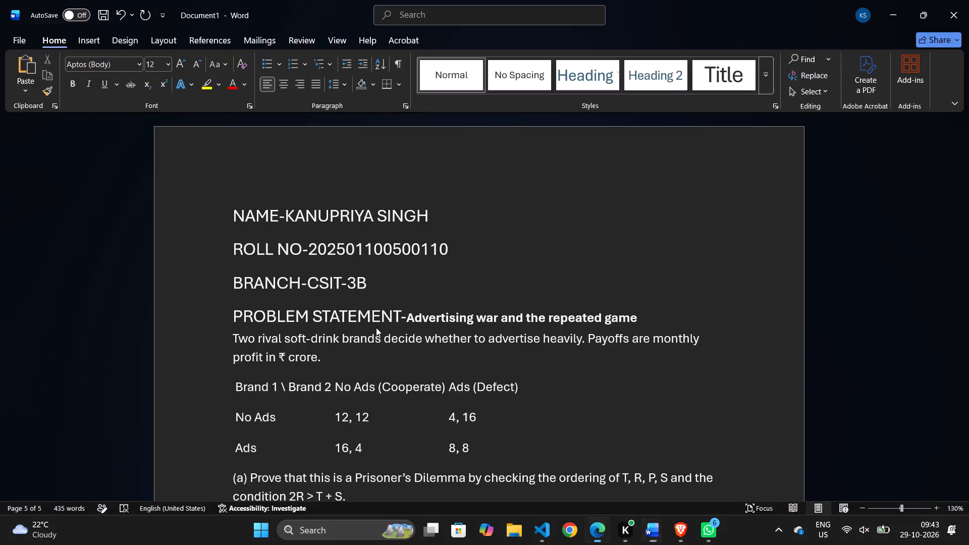
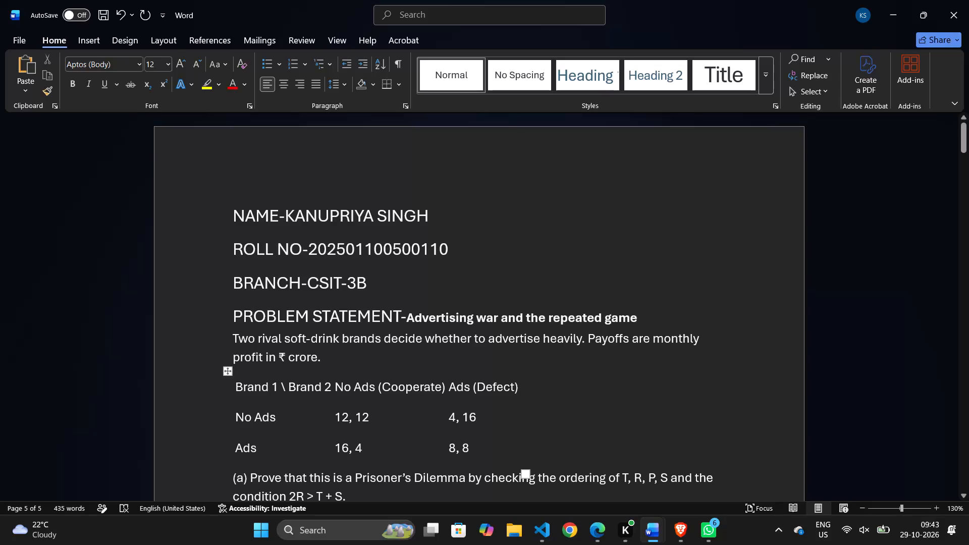
Replace the student name on the NAME line with the second student's full name in capitals.
key(BackSpace)
key(BackSpace)
key(BackSpace)
key(BackSpace)
key(BackSpace)
key(BackSpace)
key(BackSpace)
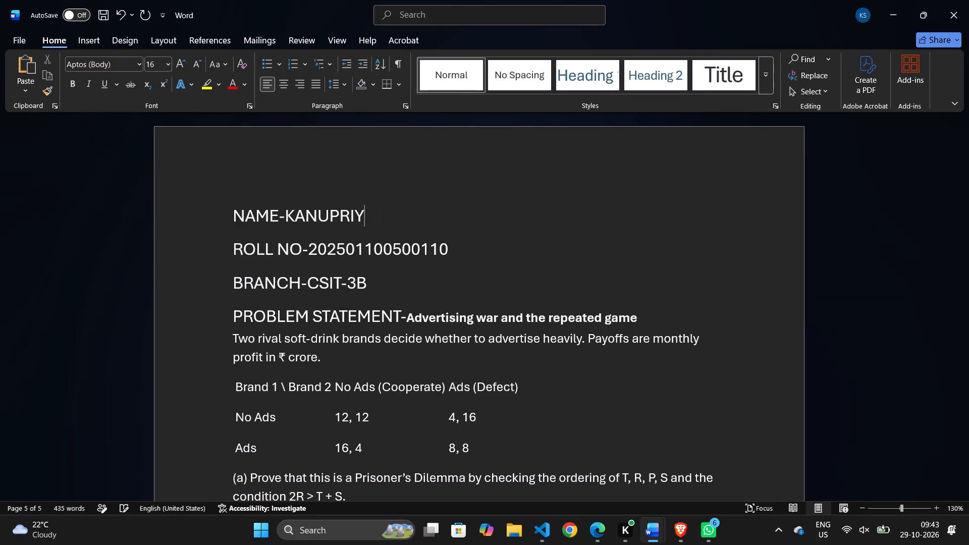
key(BackSpace)
key(BackSpace)
key(BackSpace)
key(BackSpace)
key(BackSpace)
key(BackSpace)
key(BackSpace)
key(BackSpace)
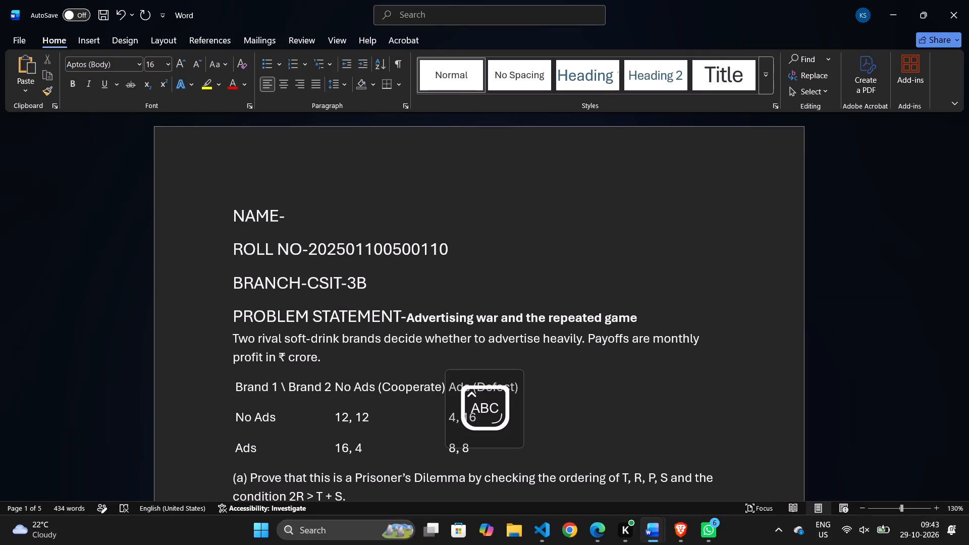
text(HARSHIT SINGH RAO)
Change the last two digits of the ROLL NO line to match the second student's roll number.
click(455, 256)
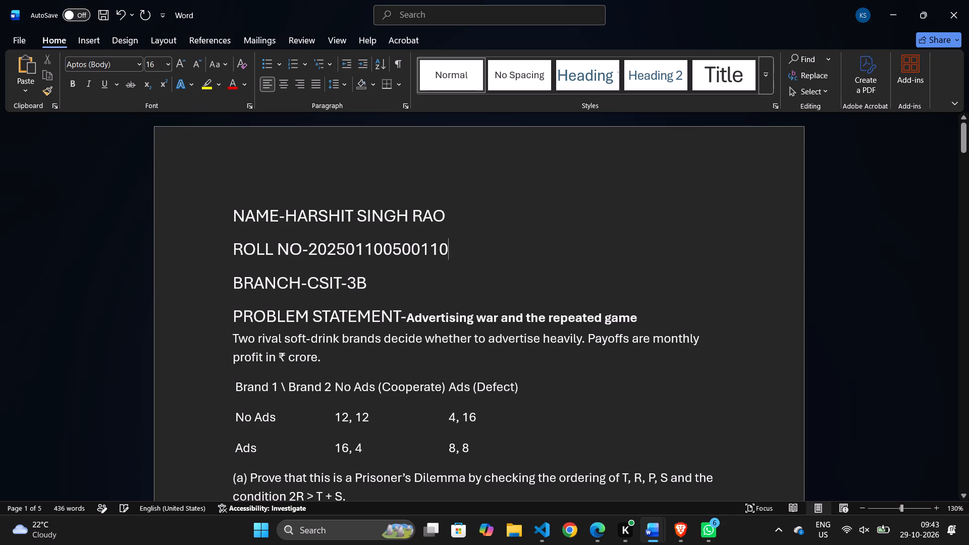
key(BackSpace)
key(BackSpace)
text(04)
Set up saving a new copy of the document through Save As with PDF as the file type.
click(22, 39)
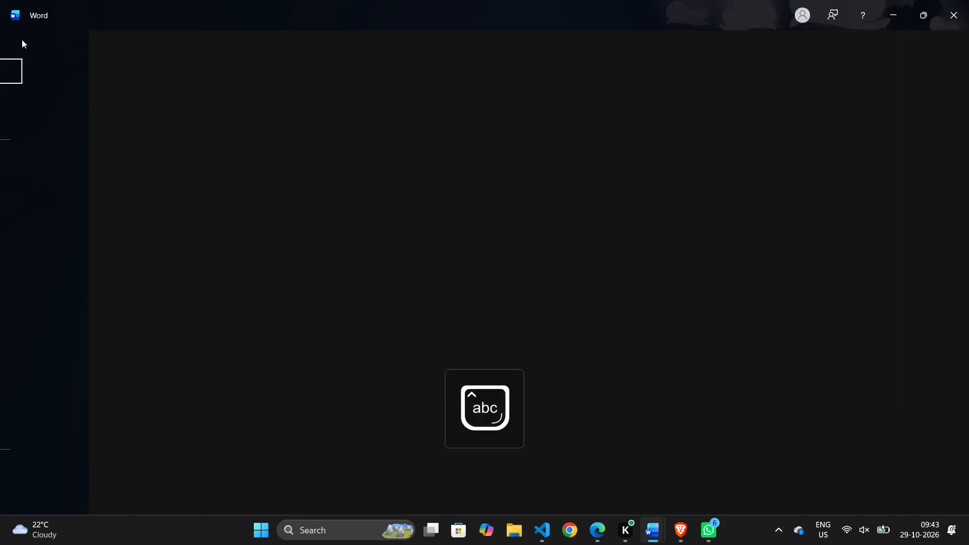
click(37, 204)
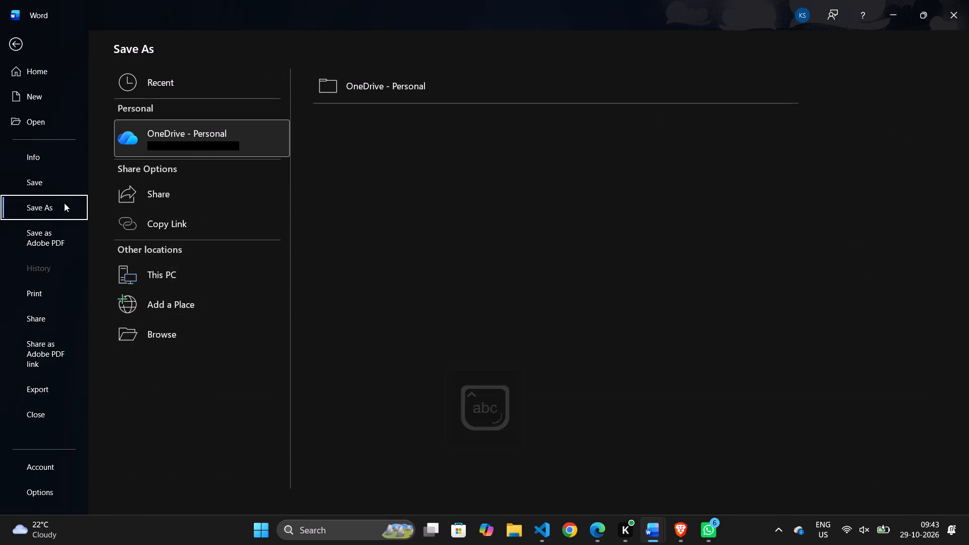
click(155, 335)
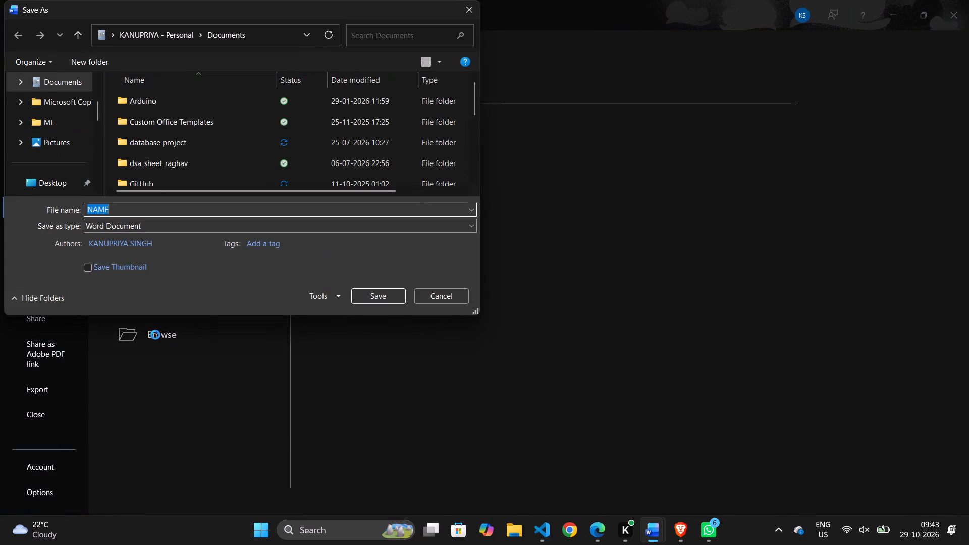
click(251, 228)
click(197, 297)
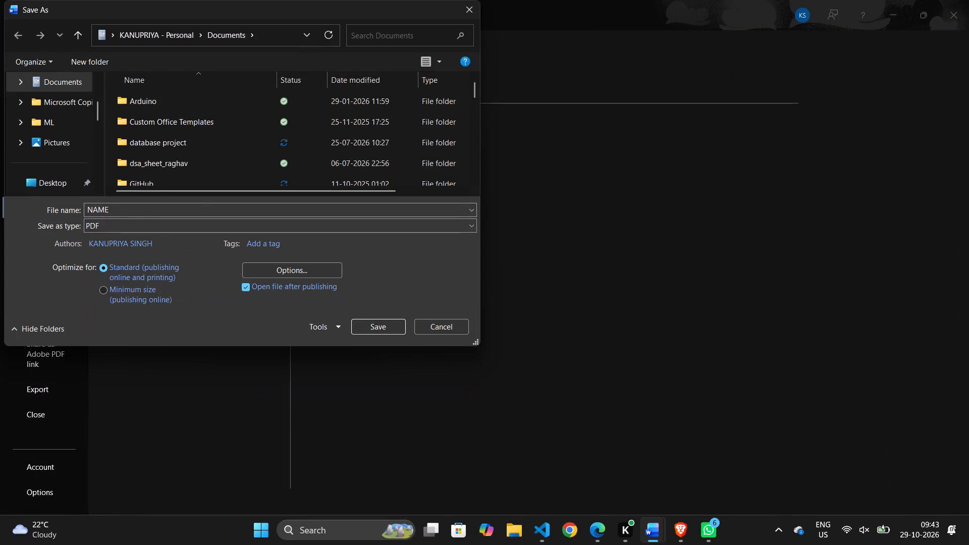
Name the PDF with the second student's full name and roll number, separated by underscores.
click(196, 211)
key(BackSpace)
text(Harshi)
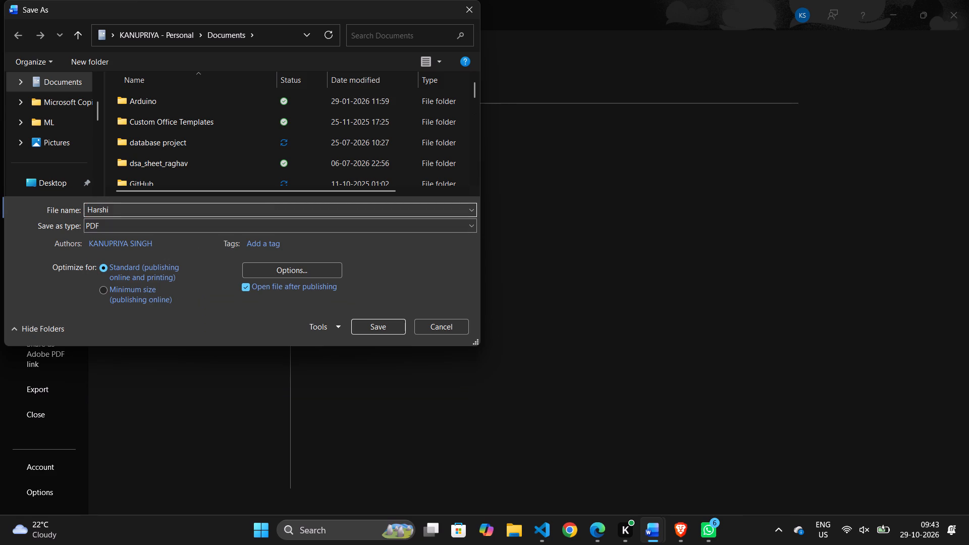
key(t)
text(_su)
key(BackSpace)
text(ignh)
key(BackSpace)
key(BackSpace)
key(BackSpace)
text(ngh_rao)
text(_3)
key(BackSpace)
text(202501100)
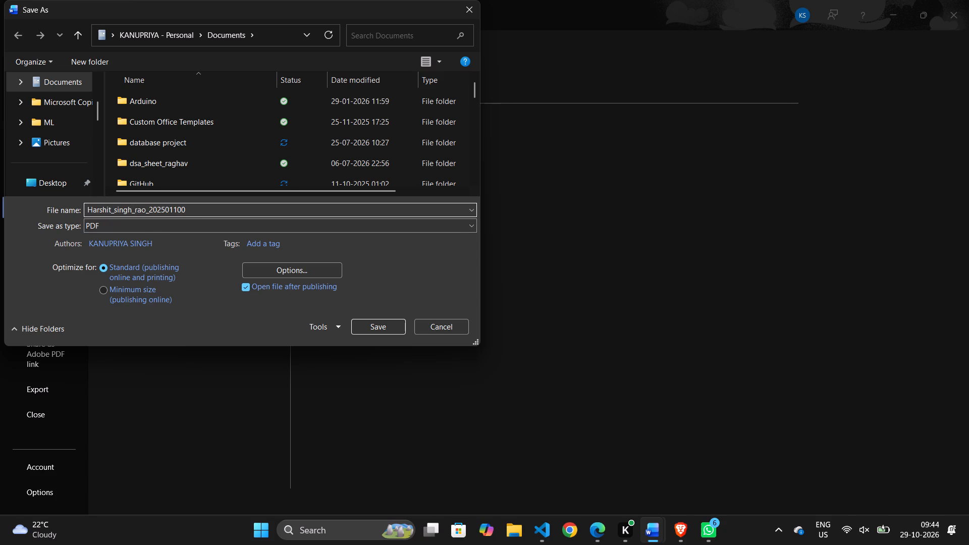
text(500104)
Choose the Downloads folder as the location and save the second student's PDF there.
scroll(44, 176, down, 1)
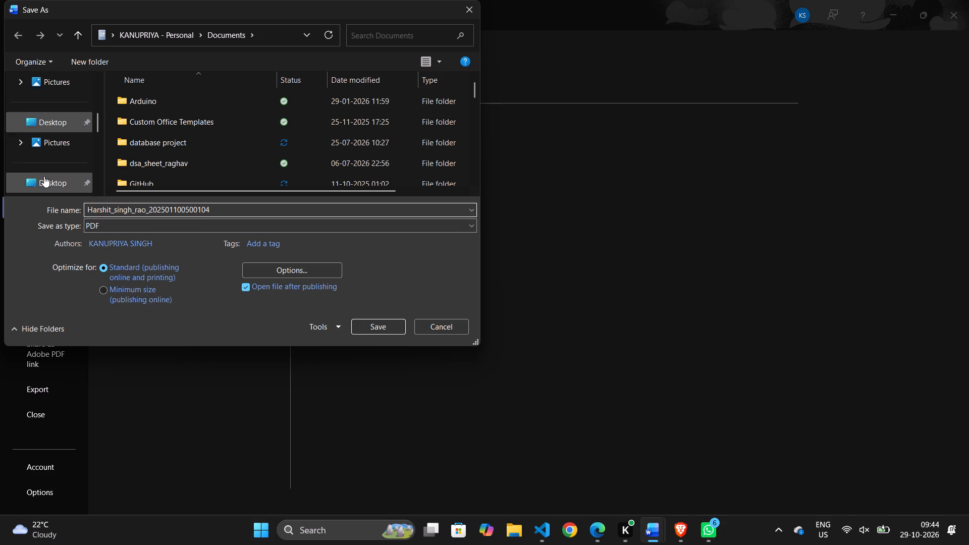
scroll(44, 176, down, 1)
double_click(57, 85)
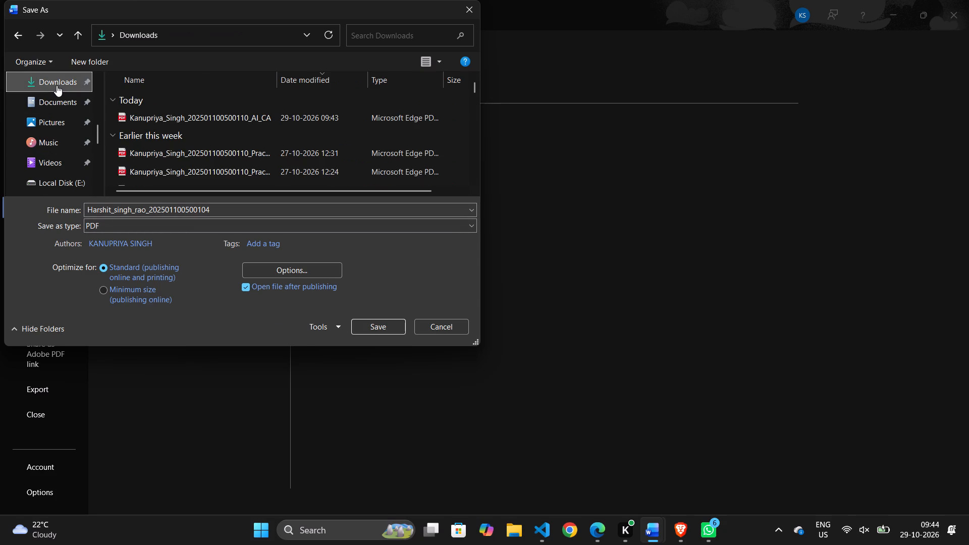
click(374, 320)
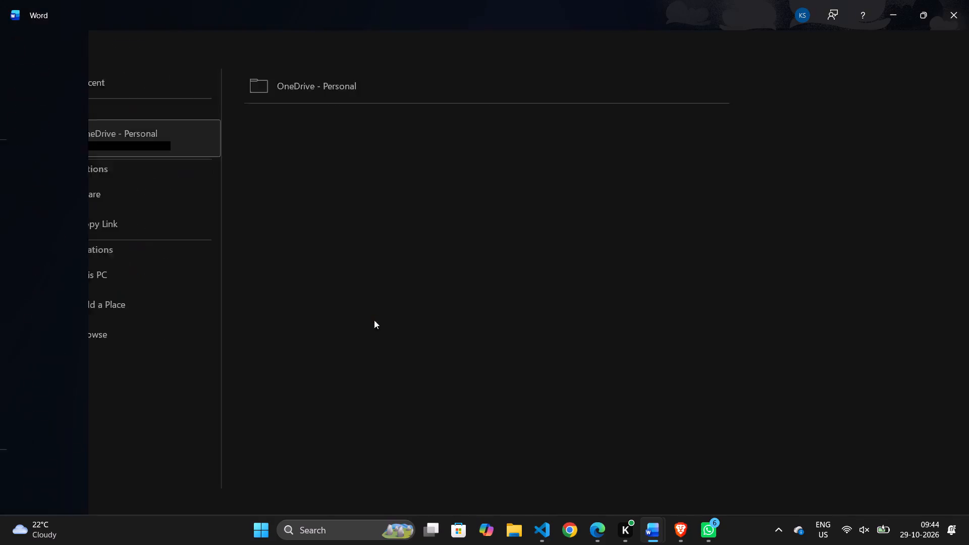
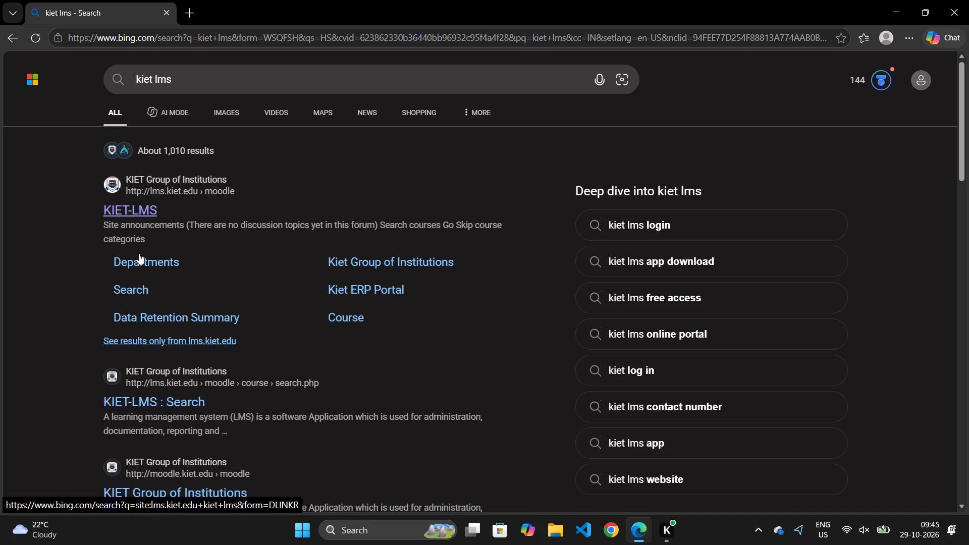
Open the KIET-LMS site from the kiet lms search results and go to its login page.
click(133, 206)
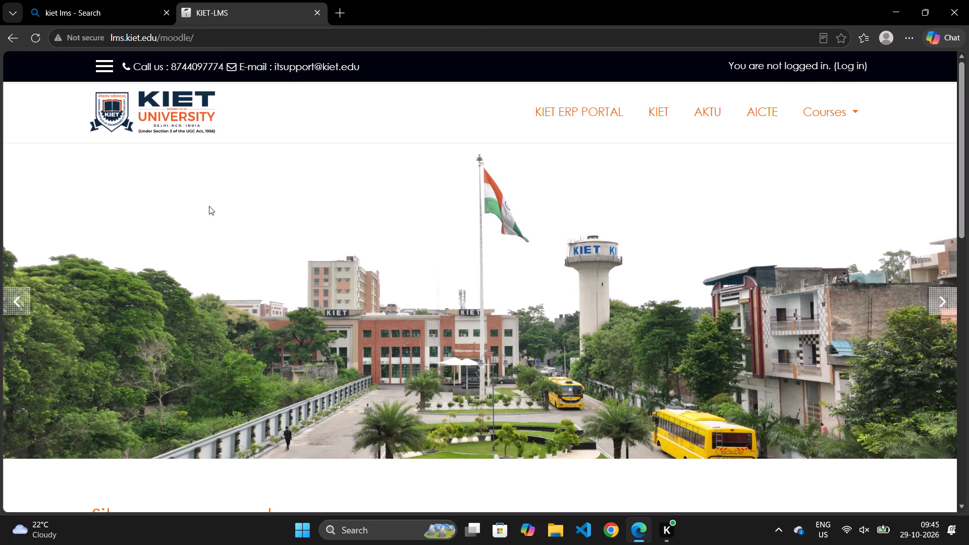
click(844, 67)
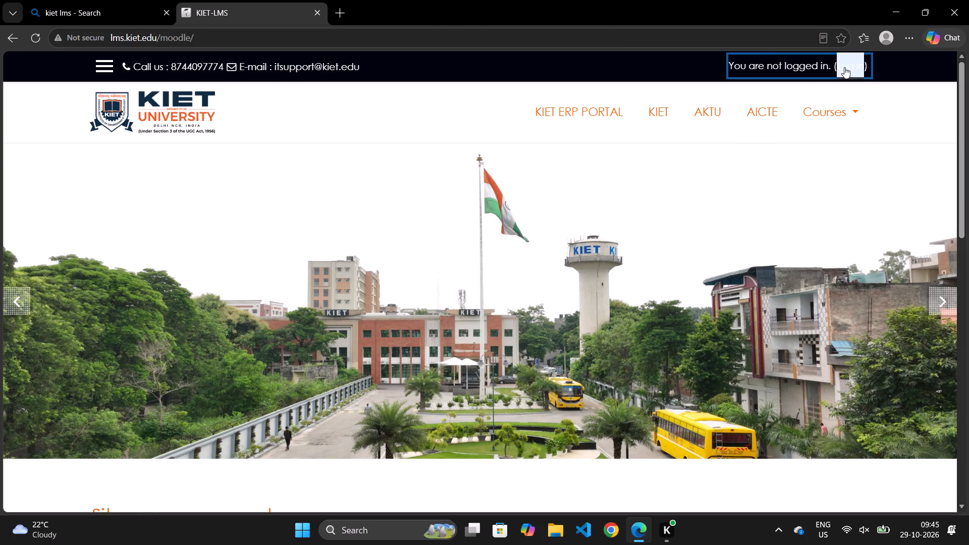